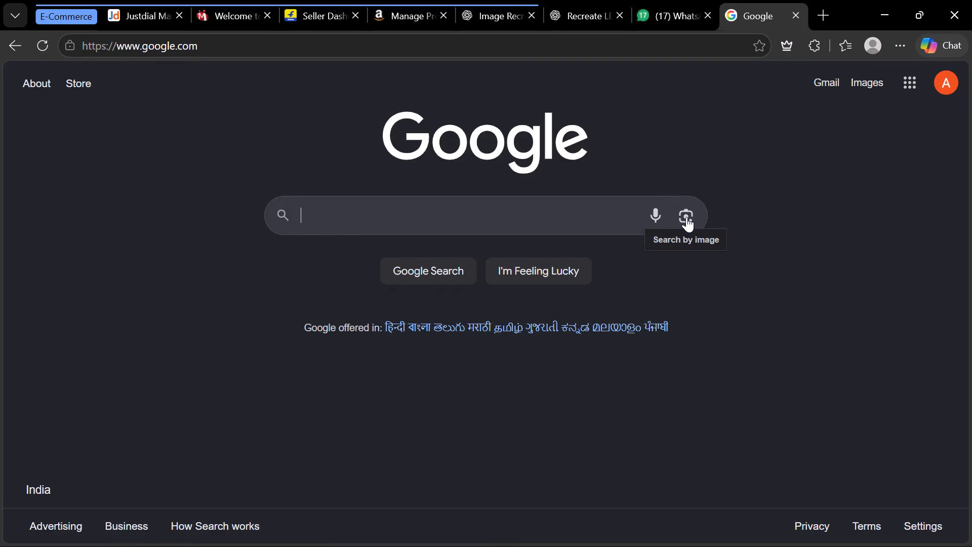
Run a Google Lens search with the front-view image Orange and Blue Digital Kitchen Scale from the Downloads folder.
left_click(686, 217)
left_click(559, 318)
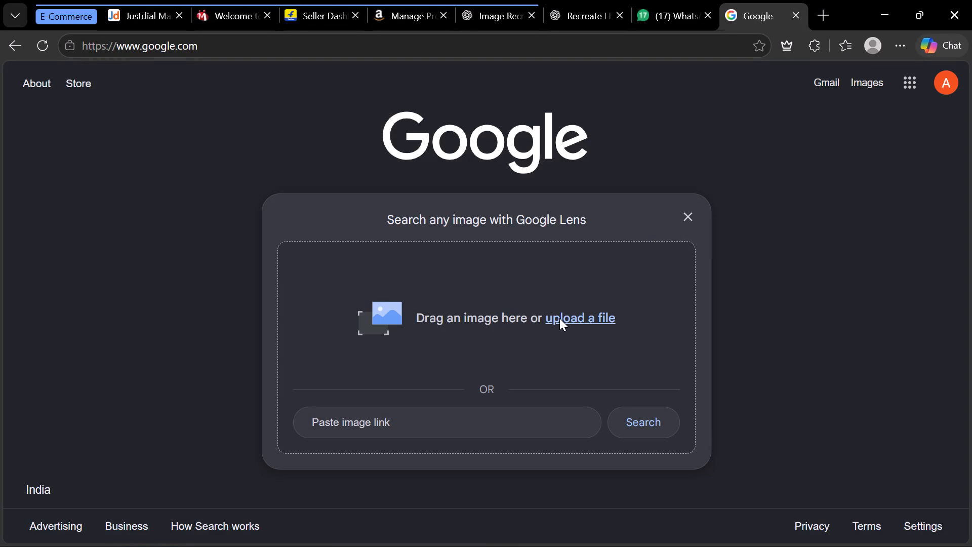
left_click(559, 318)
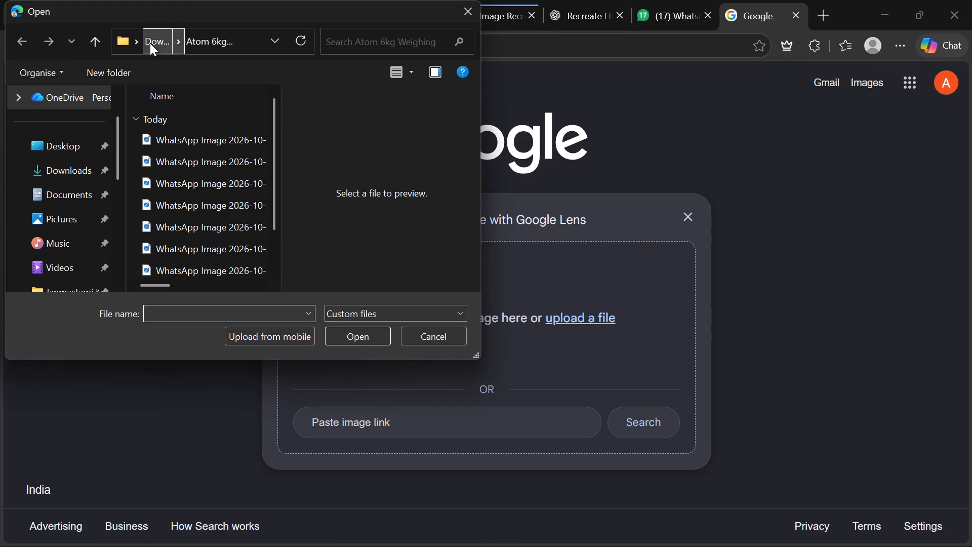
left_click(150, 43)
left_click(195, 133)
key("Down")
key("Up")
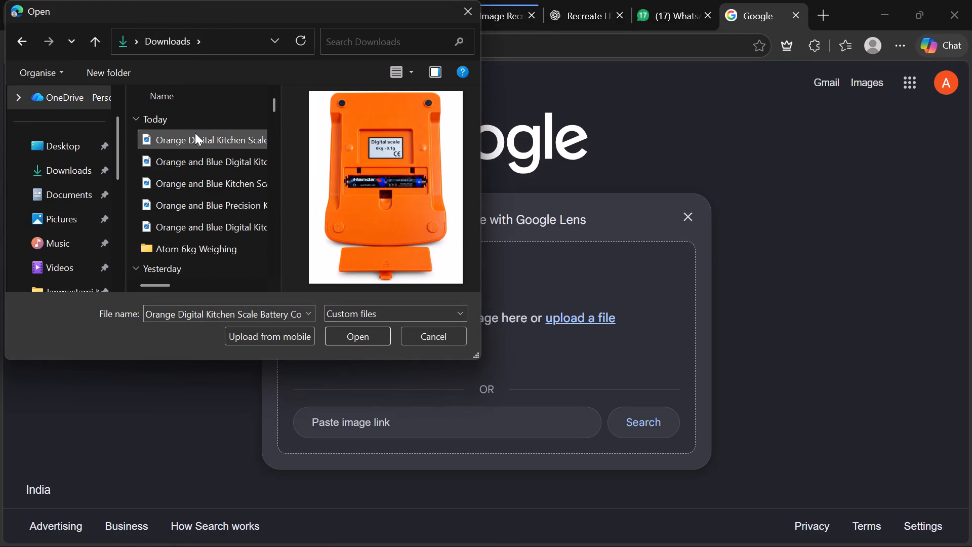
key("Down")
key("Down")
key("Down")
key("Down")
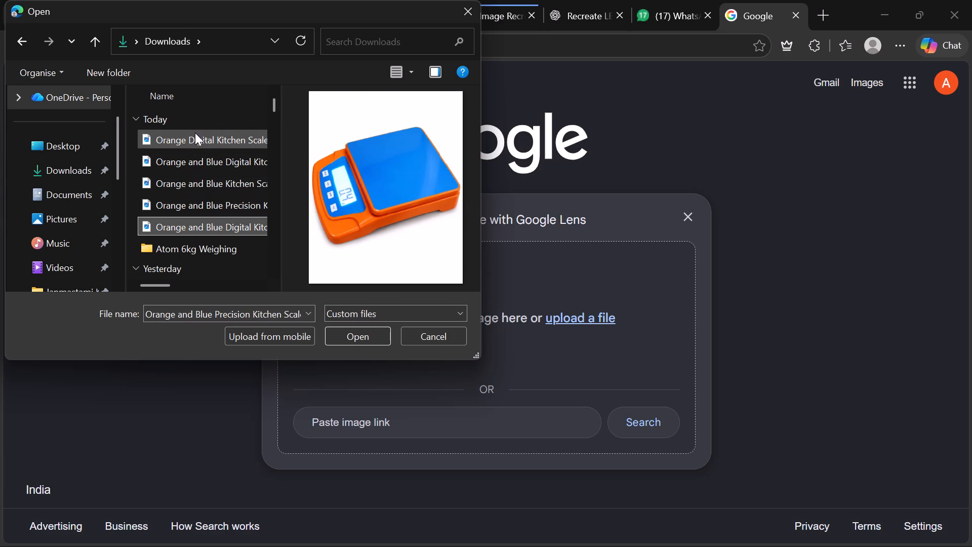
key("Return")
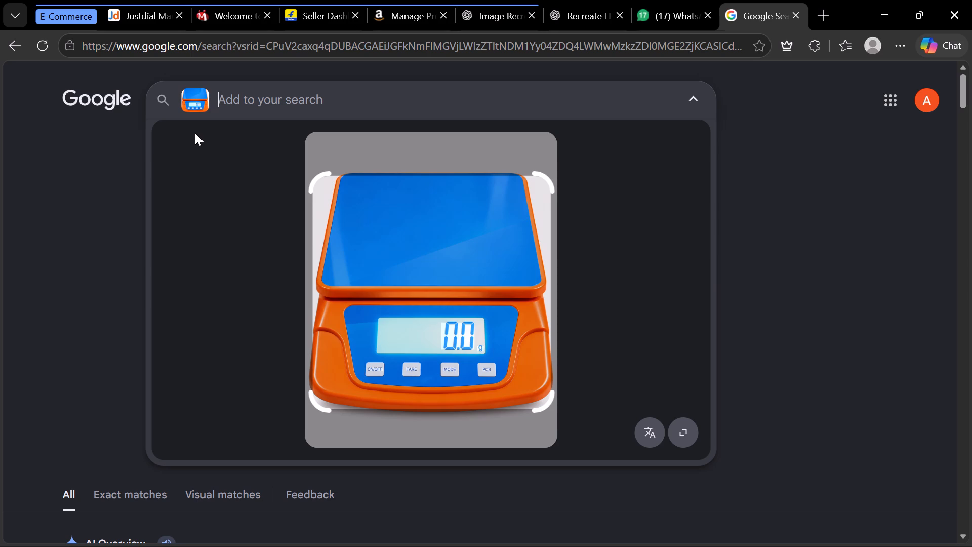
Examine the image search results for similar kitchen weighing scales, comparing product photos, sellers and prices.
scroll(195, 133, "down", 1)
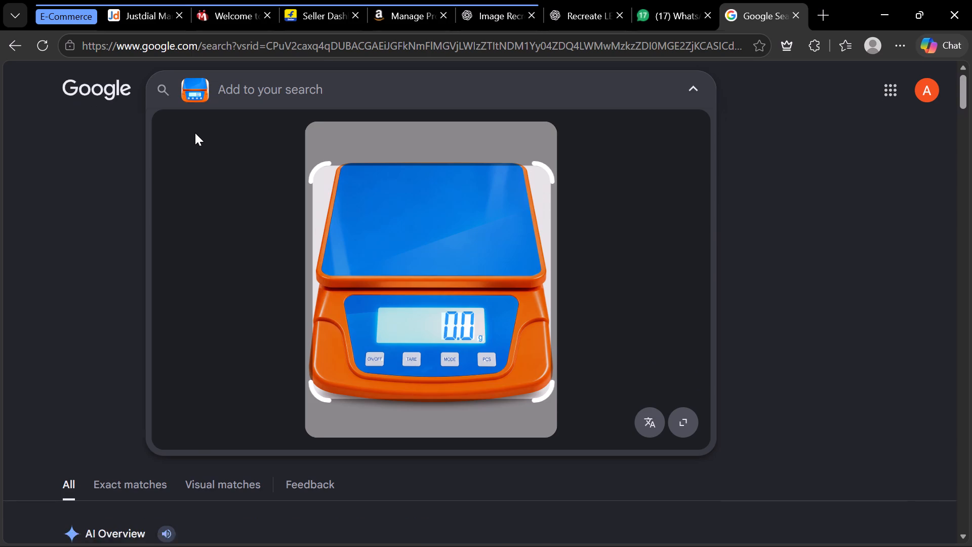
scroll(195, 133, "down", 2)
scroll(195, 133, "up", 1)
scroll(15, 265, "up", 1)
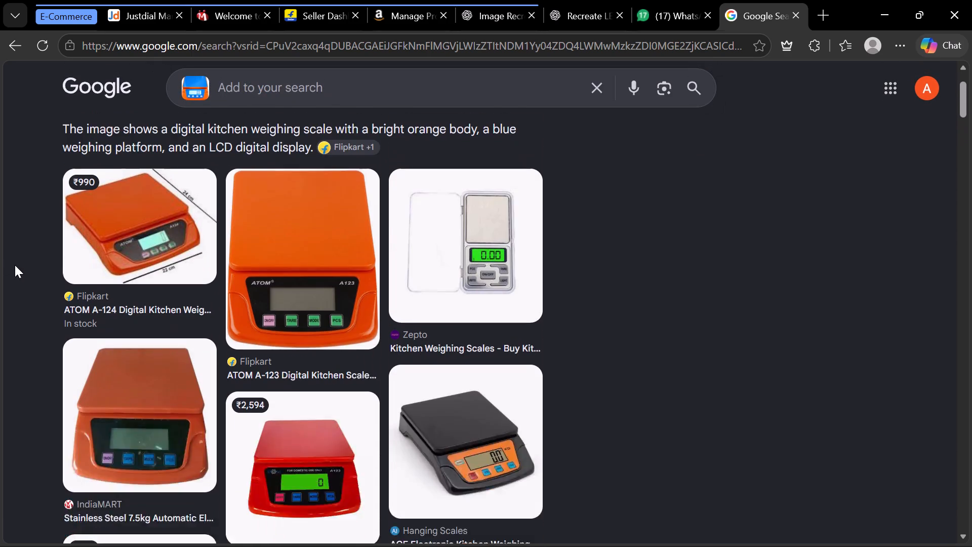
scroll(15, 265, "up", 2)
scroll(15, 265, "down", 1)
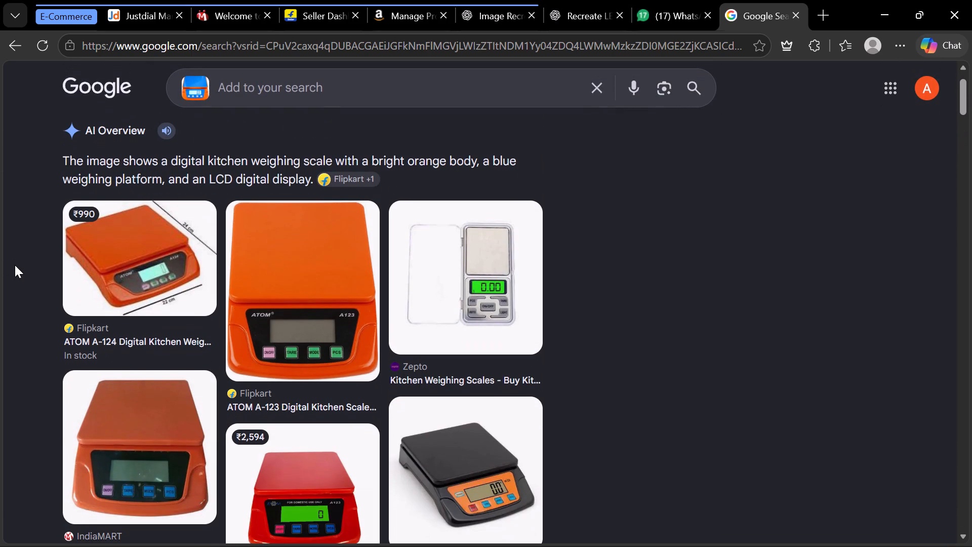
scroll(15, 265, "down", 1)
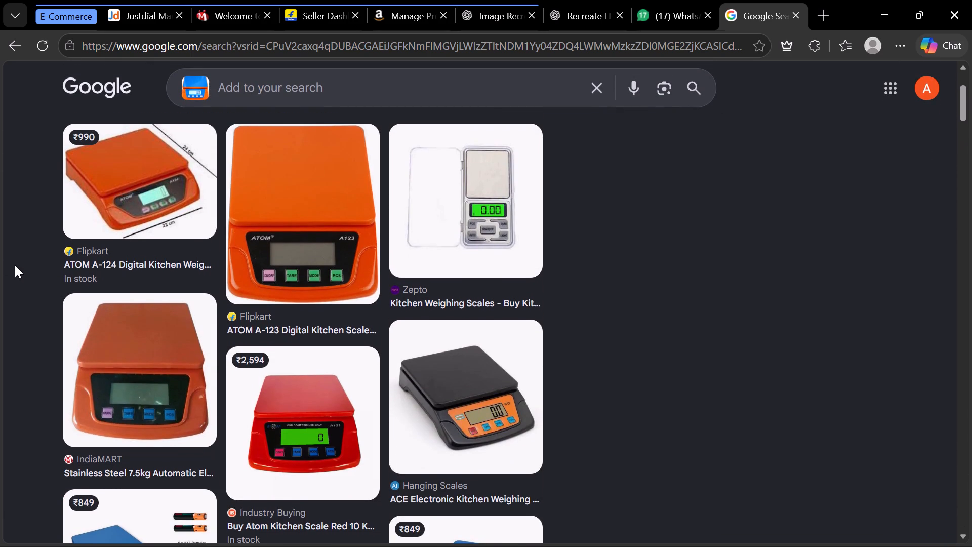
scroll(15, 265, "down", 1)
scroll(15, 265, "up", 1)
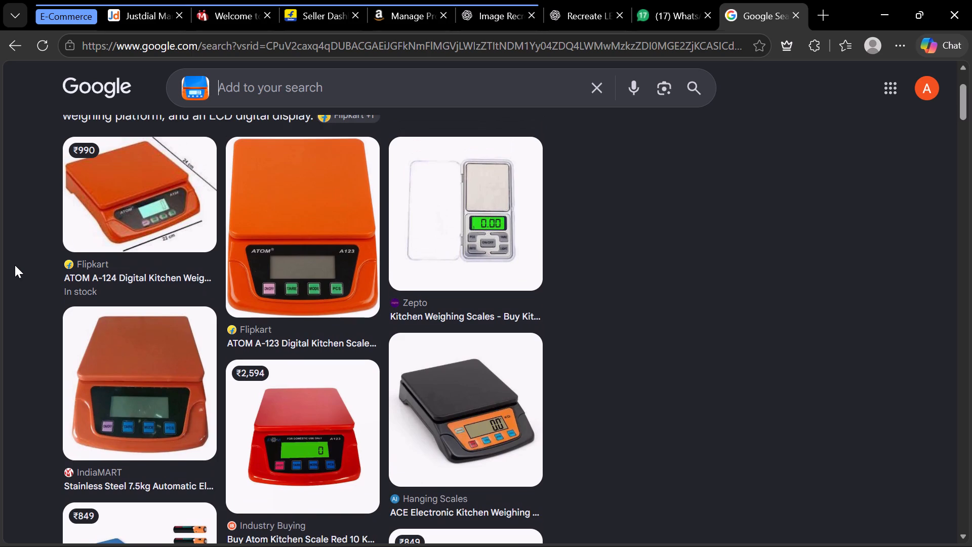
scroll(15, 265, "down", 1)
scroll(15, 265, "up", 1)
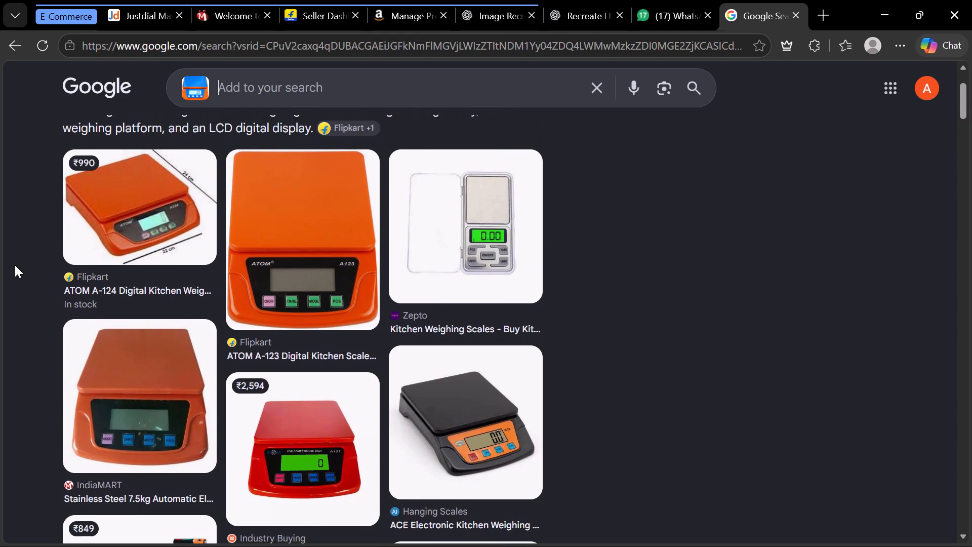
scroll(15, 265, "up", 1)
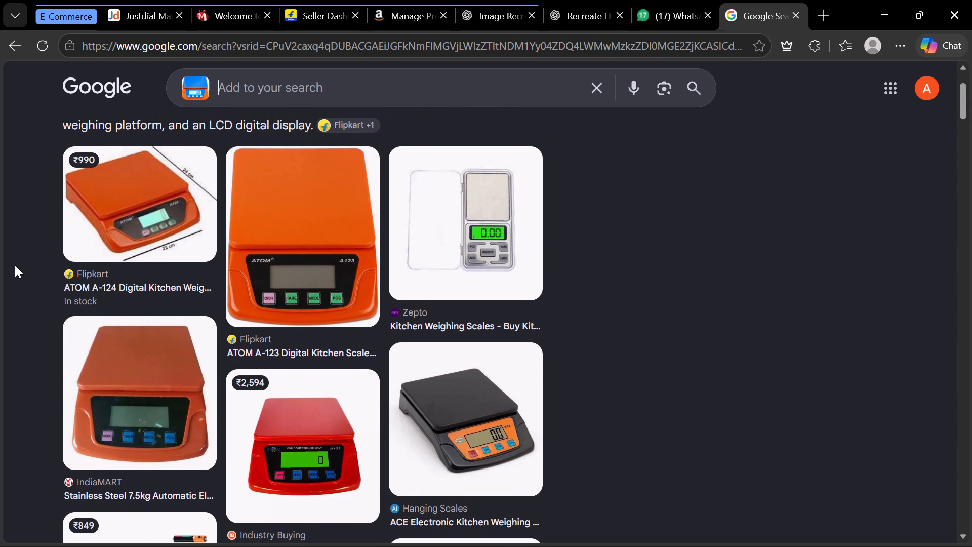
scroll(165, 268, "down", 4)
scroll(165, 268, "up", 1)
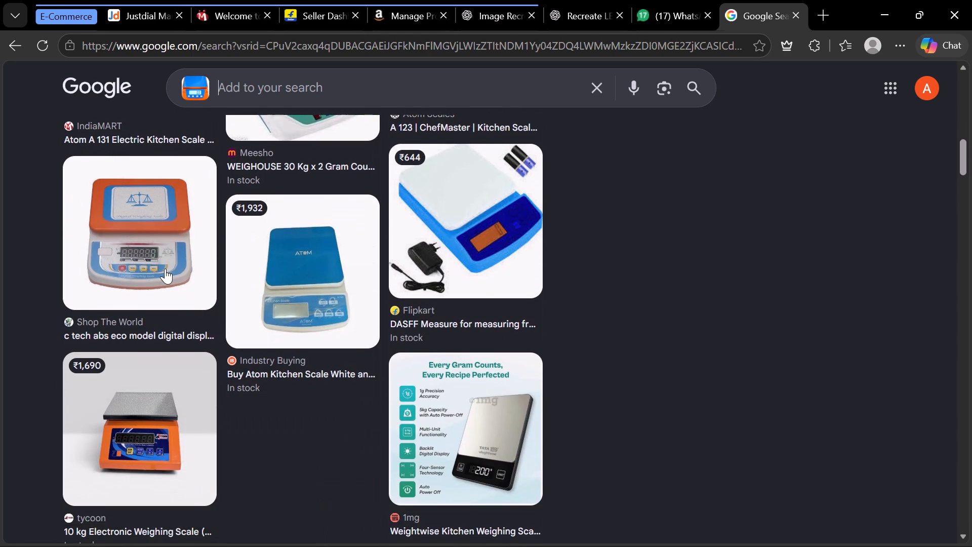
scroll(165, 268, "up", 2)
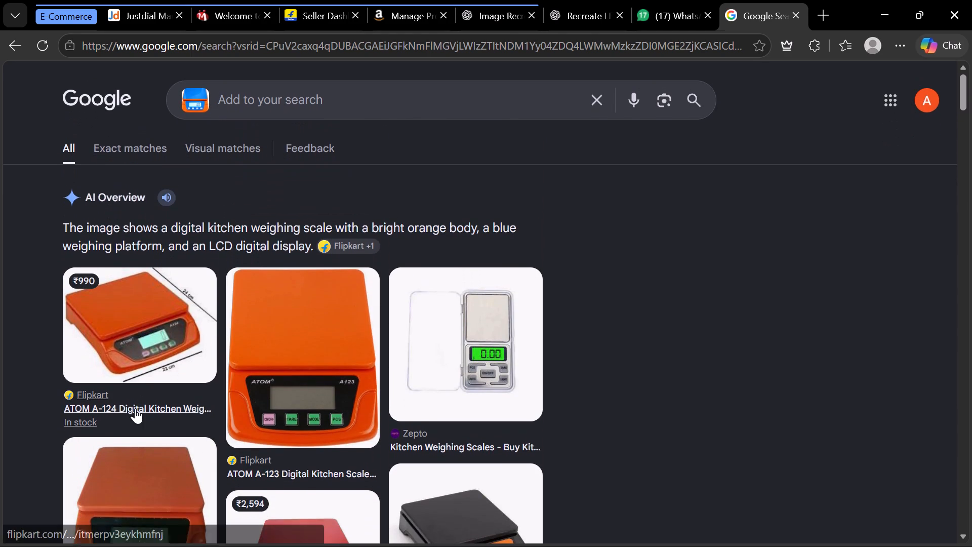
Open the Flipkart listing for the ATOM A-124 Digital Kitchen Weighing Scale and examine its specifications in the full product details.
left_click(135, 408)
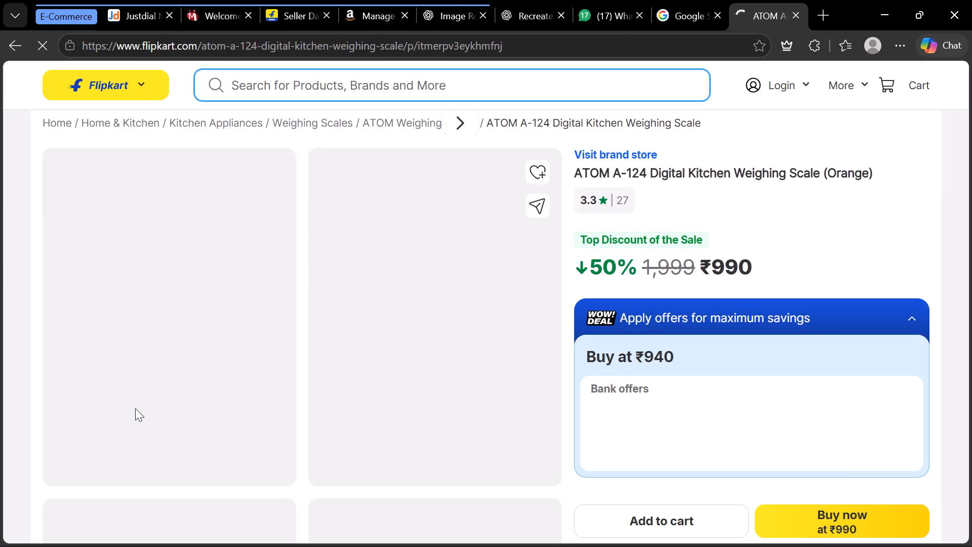
scroll(749, 290, "down", 1)
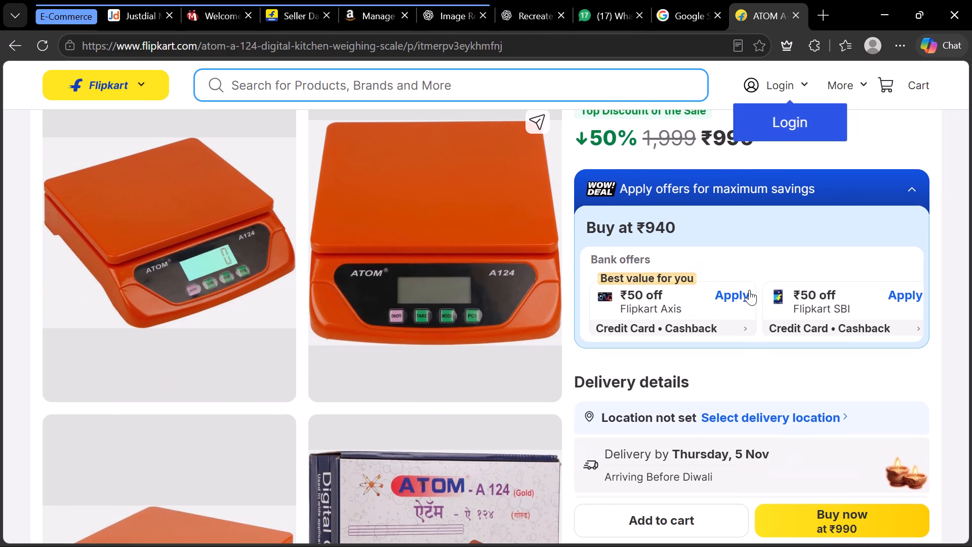
scroll(749, 290, "down", 4)
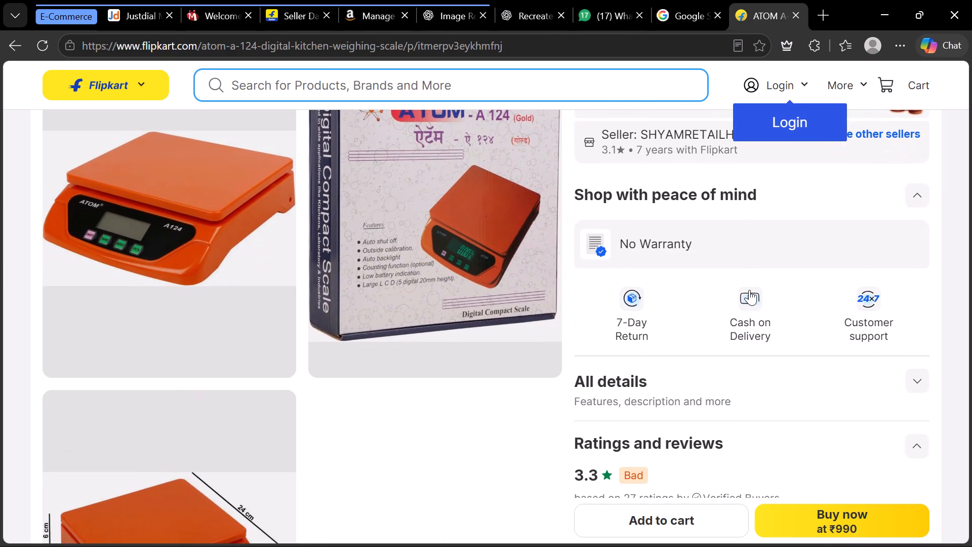
scroll(749, 290, "down", 1)
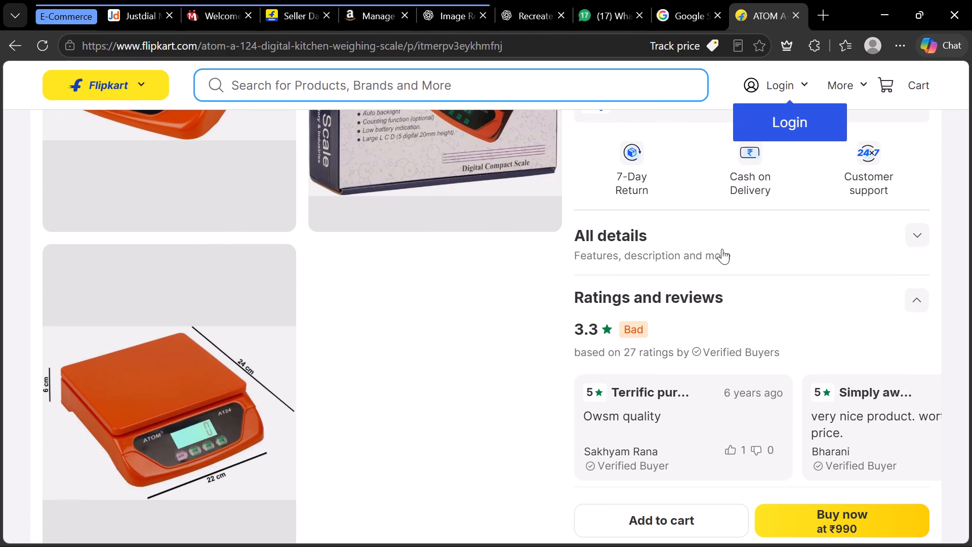
left_click(722, 249)
scroll(722, 249, "down", 1)
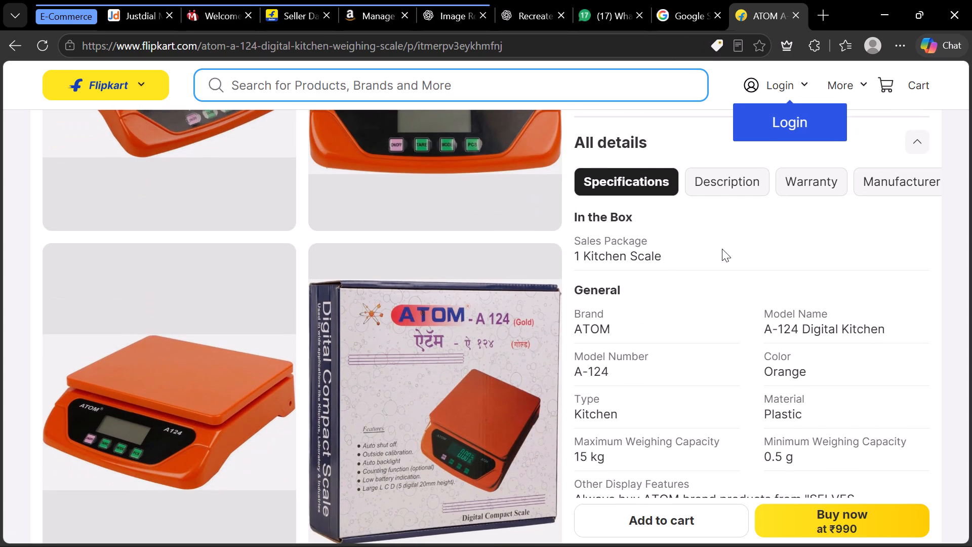
scroll(722, 249, "down", 1)
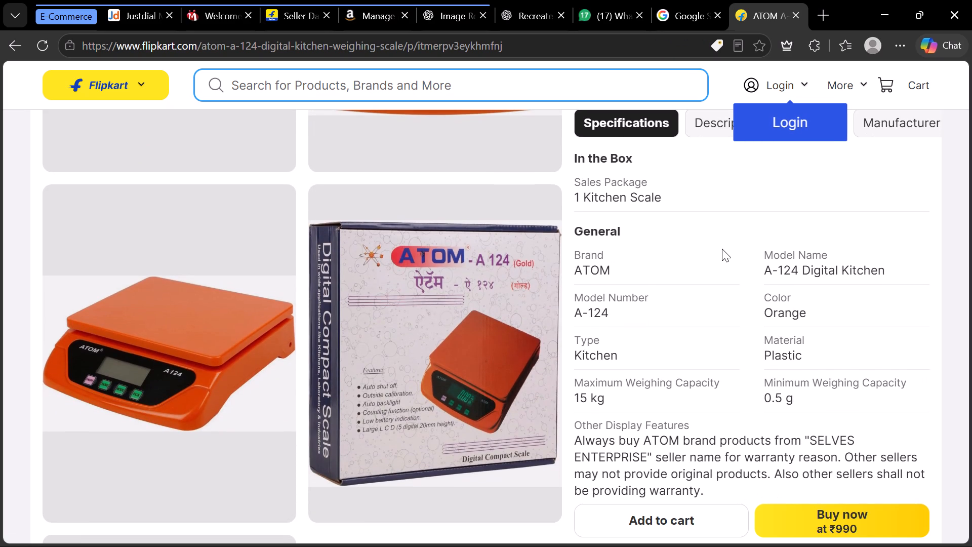
Look over the ATOM A-124 listing's photos, delivery details and reviews again, and close the listing.
scroll(722, 249, "up", 8)
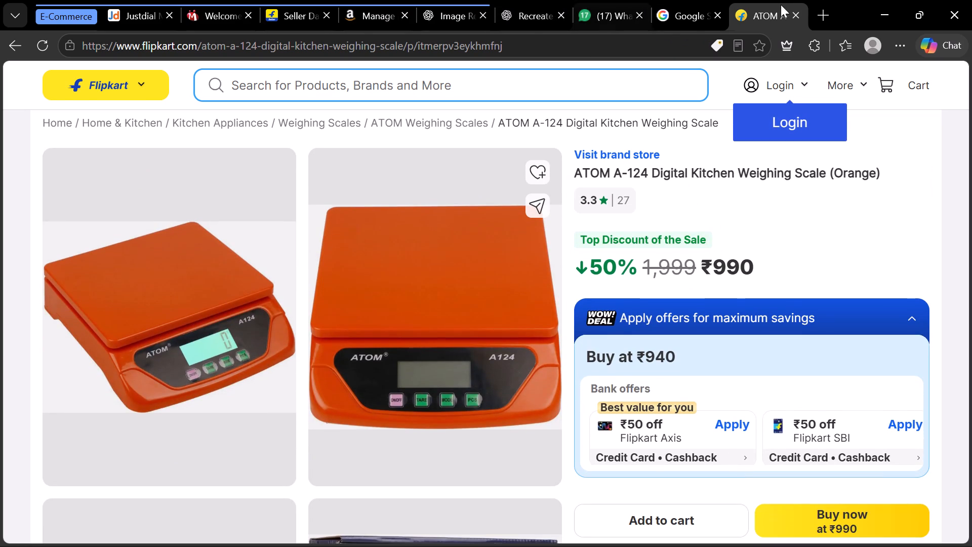
scroll(479, 364, "down", 4)
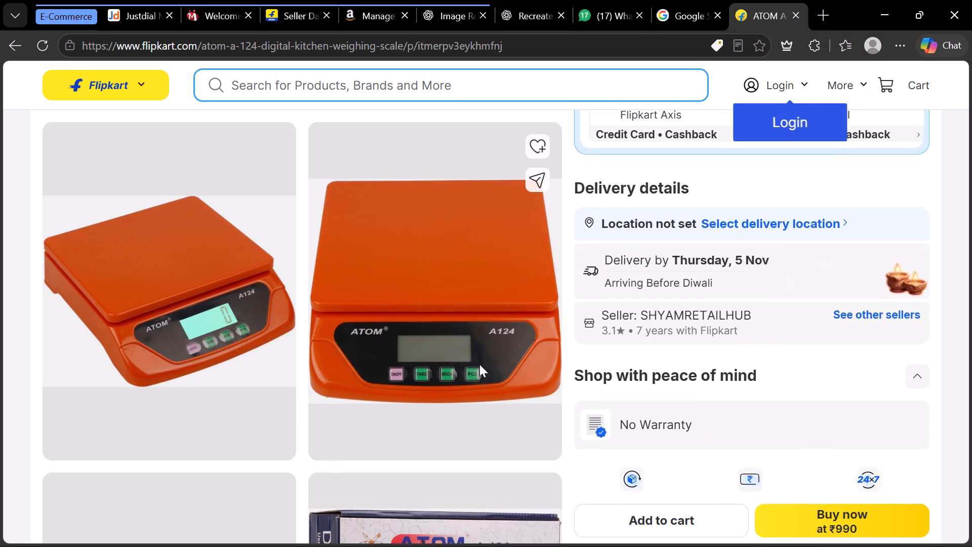
scroll(479, 364, "down", 4)
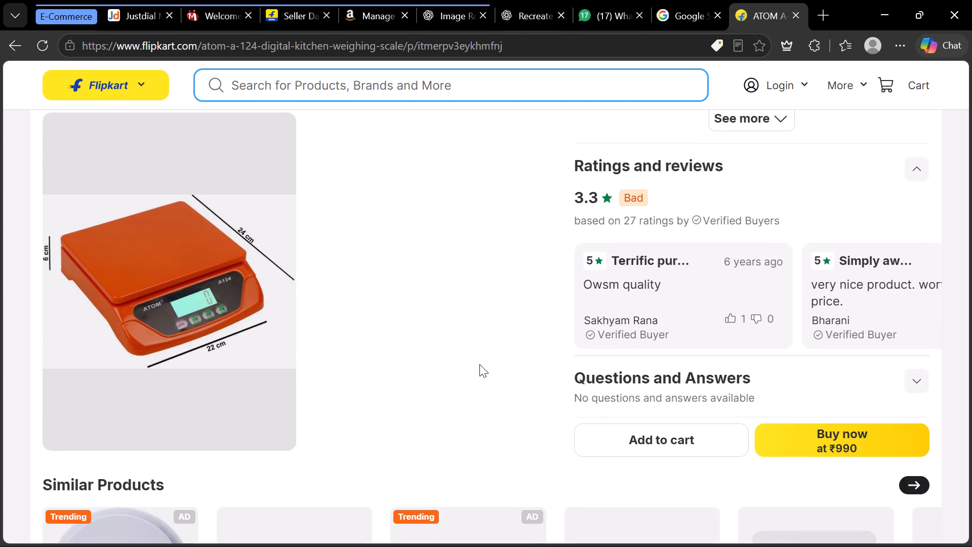
scroll(479, 364, "up", 9)
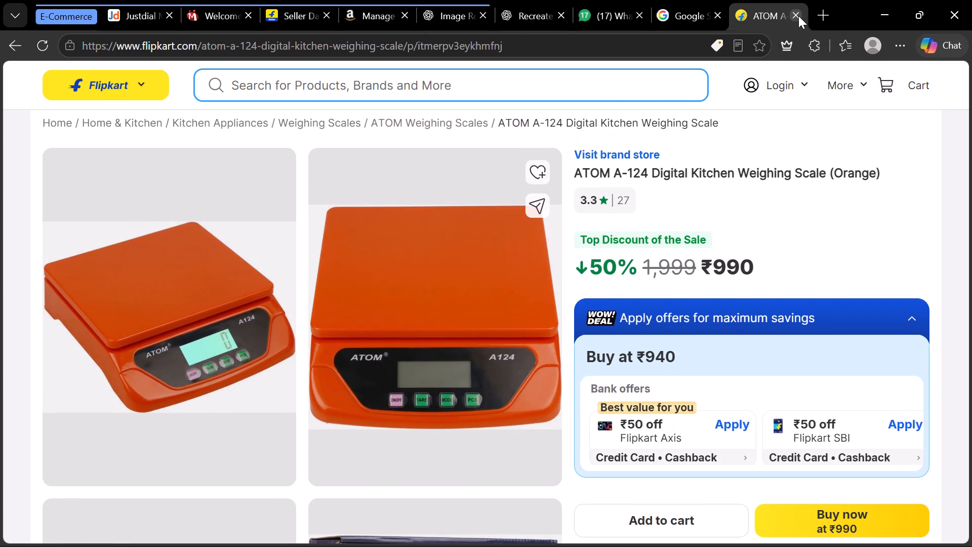
left_click(798, 16)
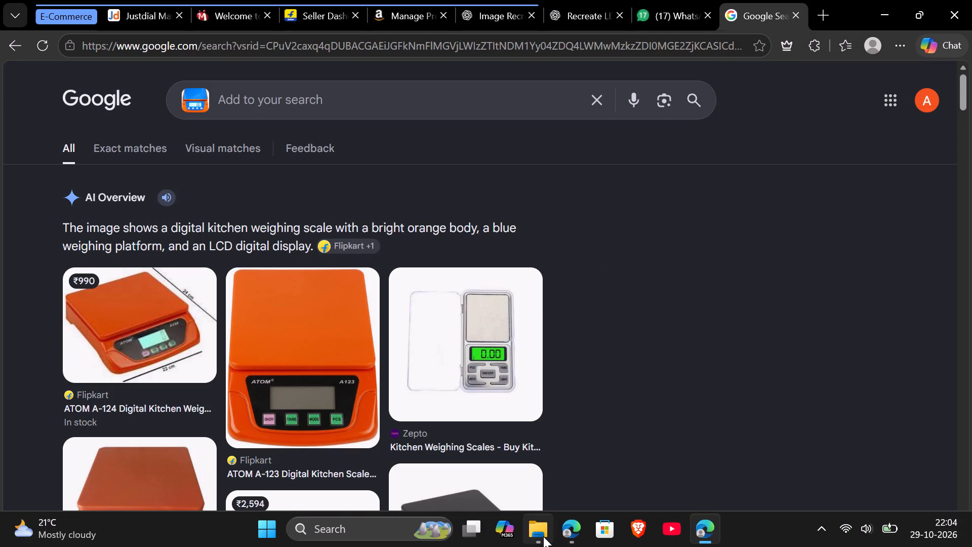
Switch to File Explorer and preview the orange and blue kitchen scale images in the Downloads folder.
left_click(543, 536)
left_click(326, 251)
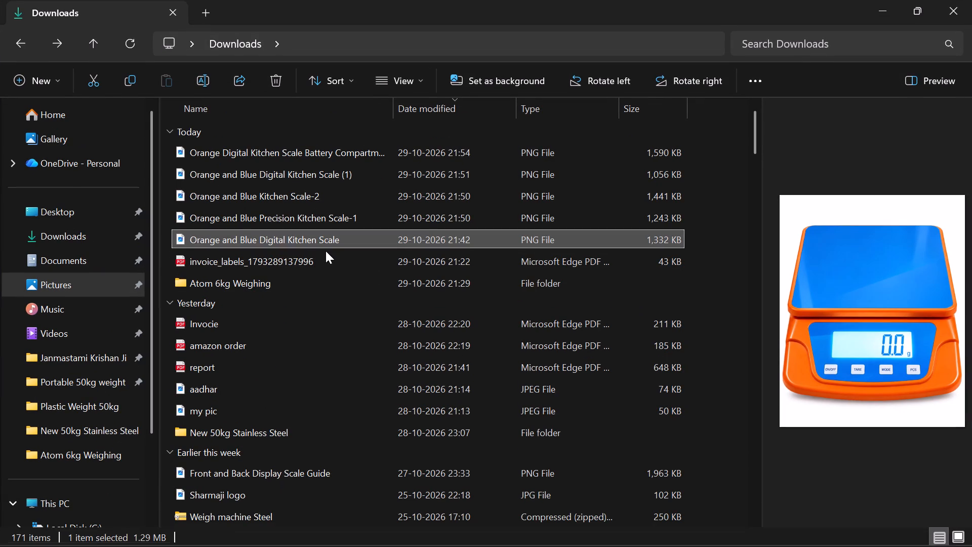
left_click(318, 244)
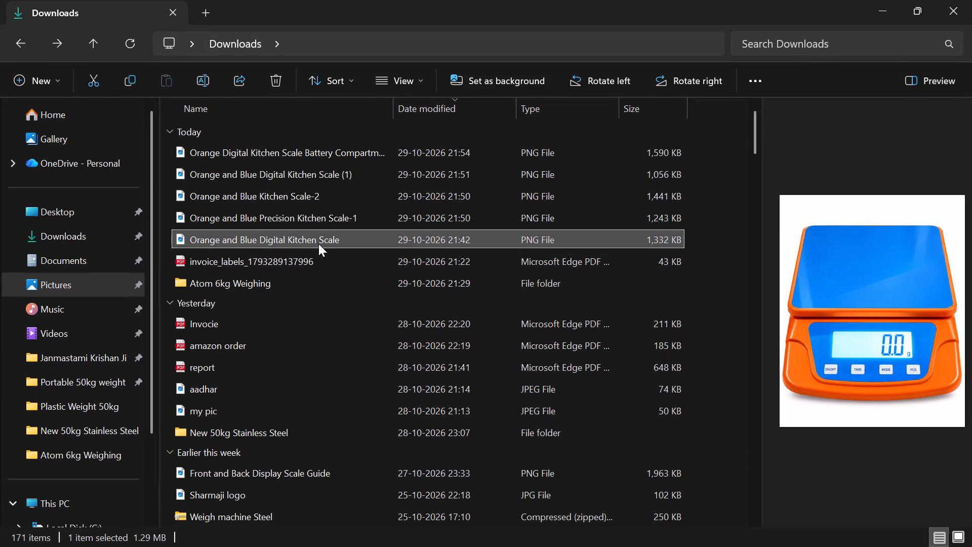
key("Up")
key("Up")
key("Up")
key("Down")
key("Up")
key("Up")
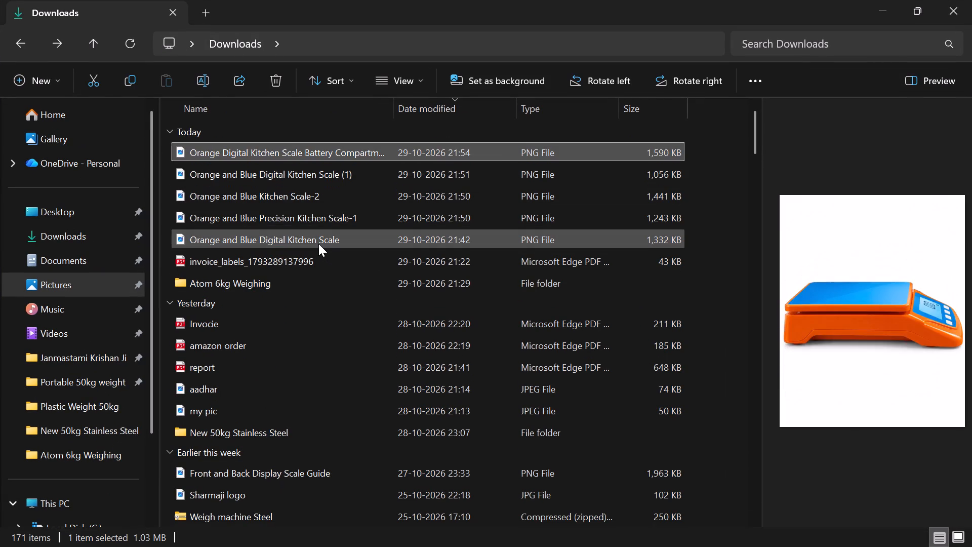
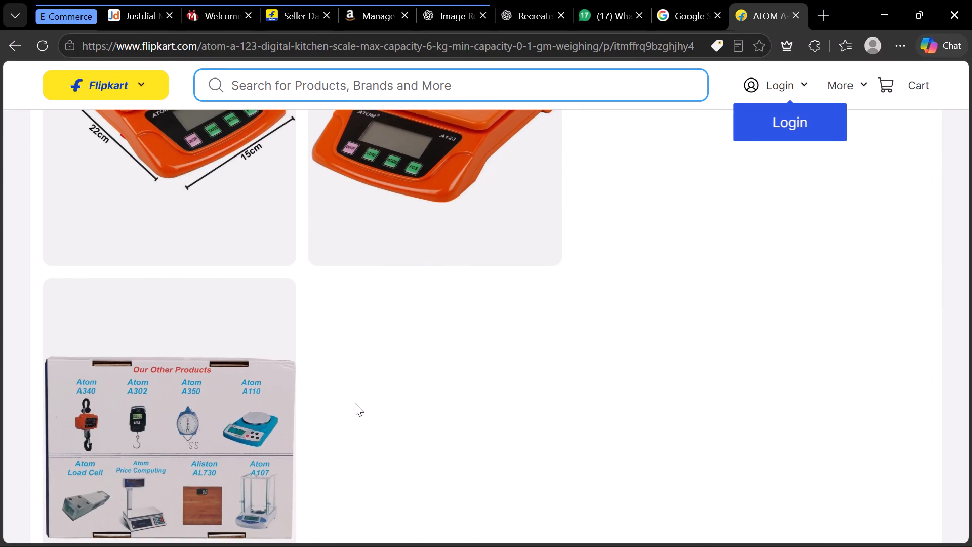
Examine the ATOM A-123 Digital Kitchen Scale's product photos on Flipkart and expand its full product details.
scroll(355, 403, "down", 2)
scroll(355, 403, "up", 8)
scroll(355, 403, "down", 1)
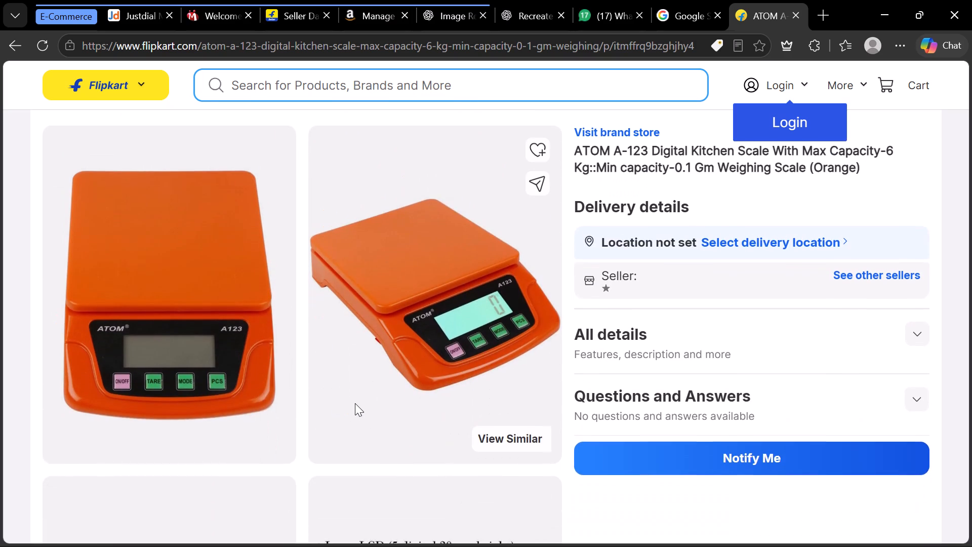
scroll(355, 403, "down", 1)
scroll(355, 403, "up", 1)
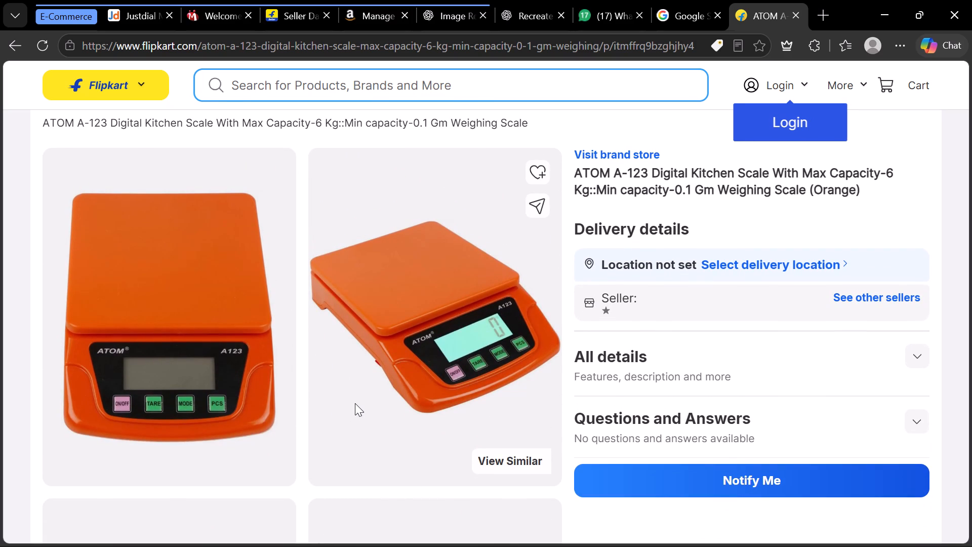
scroll(741, 332, "down", 1)
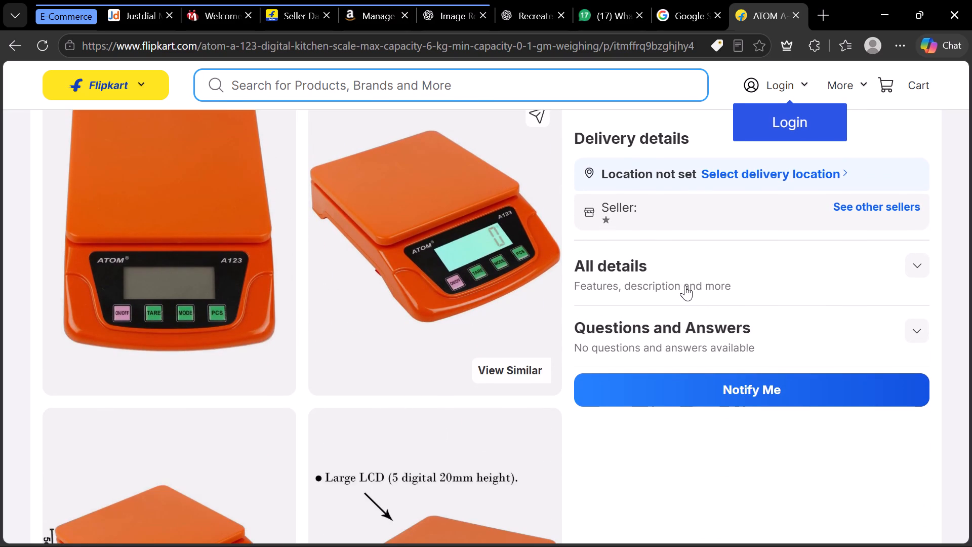
left_click(685, 285)
scroll(685, 285, "down", 1)
scroll(685, 285, "up", 5)
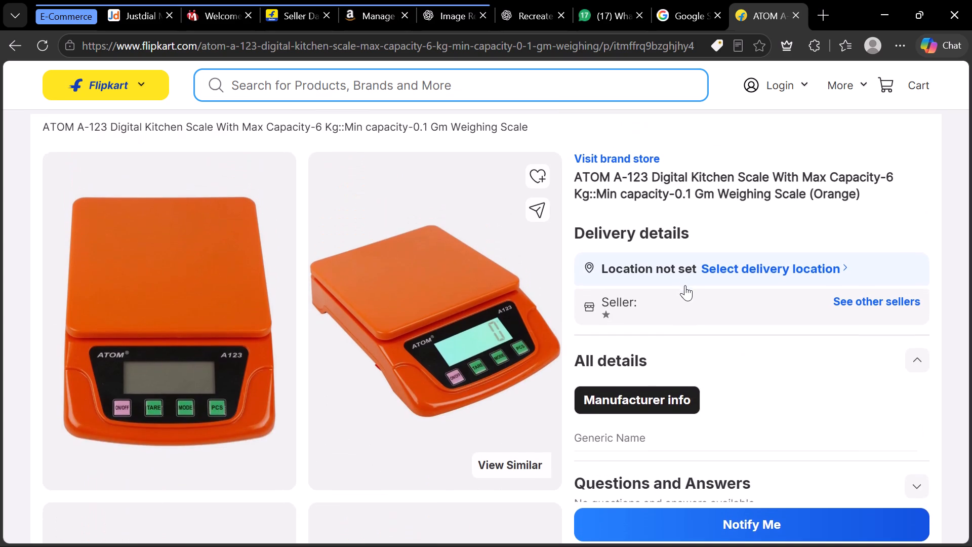
left_click(667, 194)
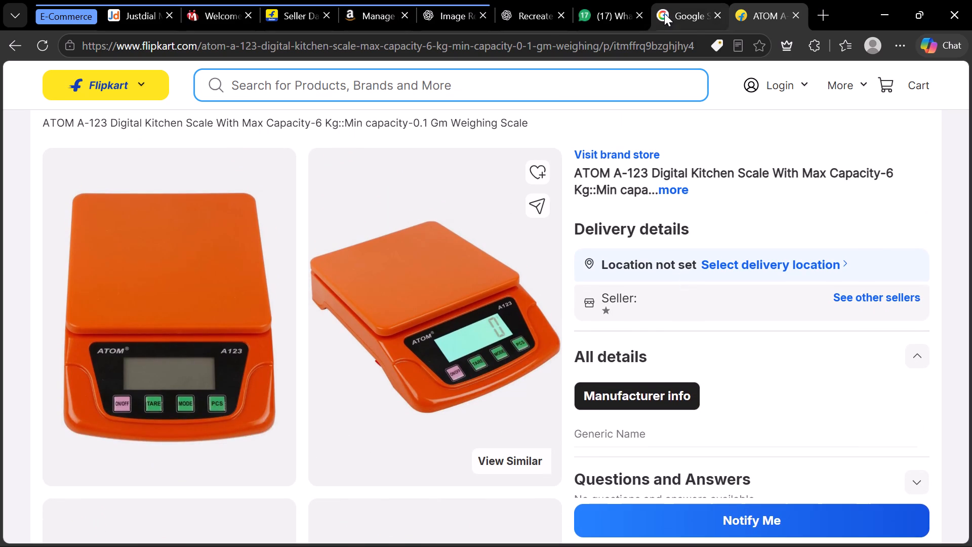
Return to the Google image search results and examine similar kitchen scales, including the visual matches, comparing photos, sellers and prices.
left_click(665, 14)
scroll(590, 414, "down", 2)
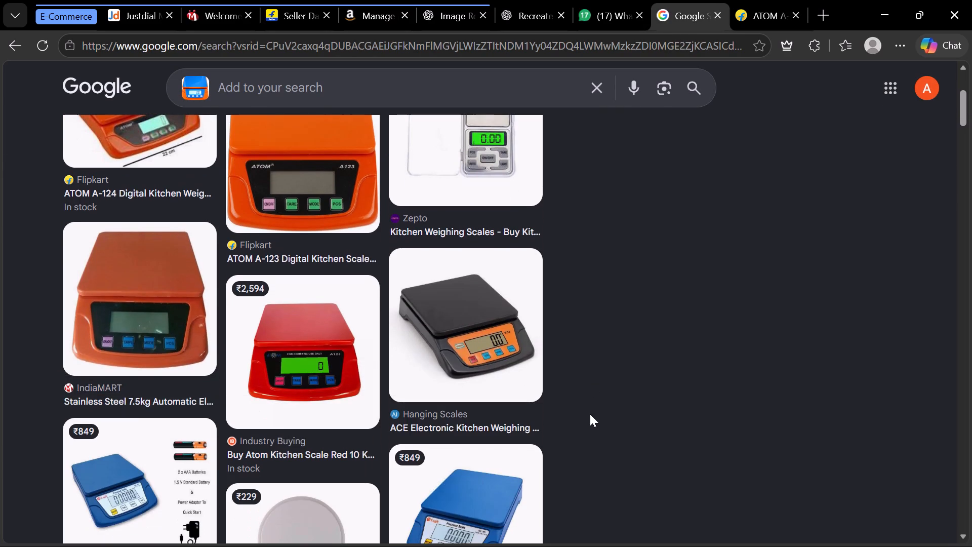
scroll(590, 414, "down", 2)
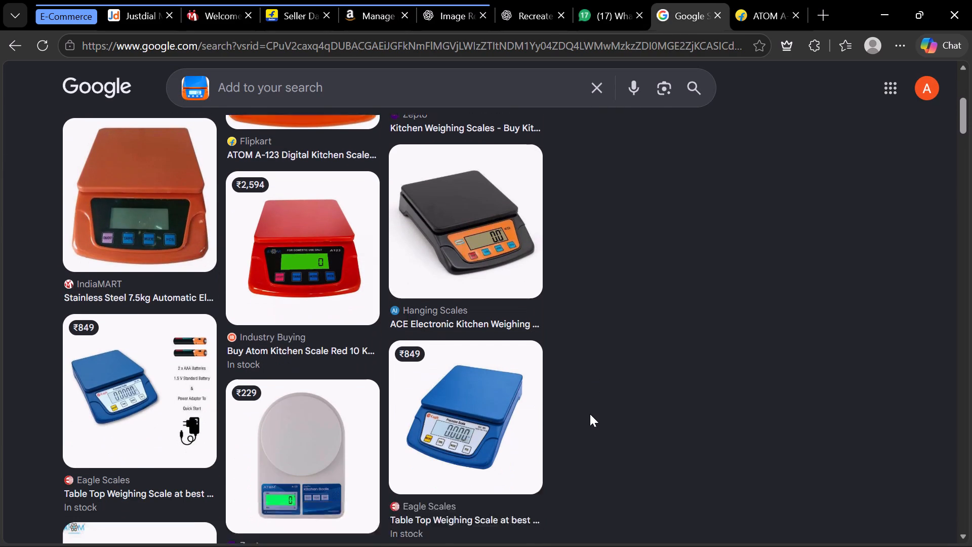
scroll(590, 414, "down", 2)
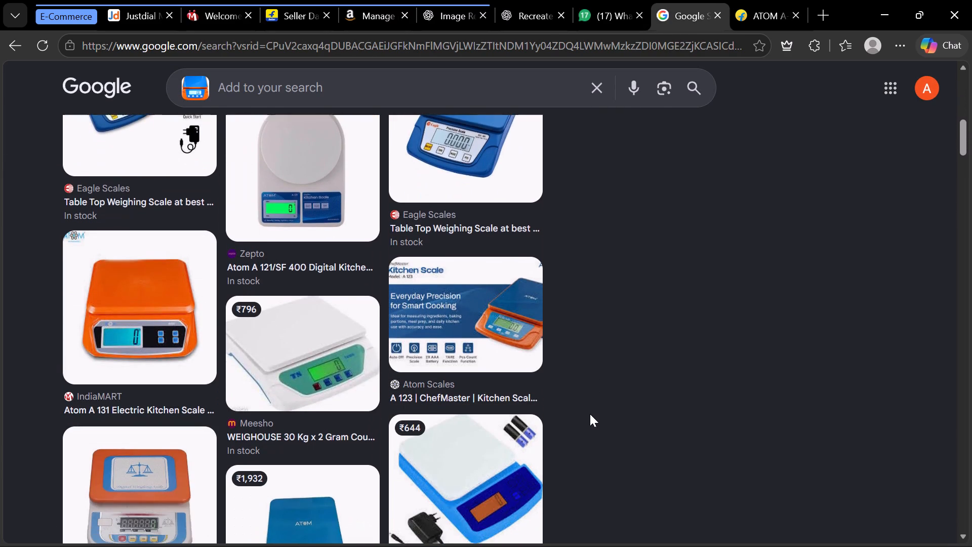
scroll(590, 414, "down", 2)
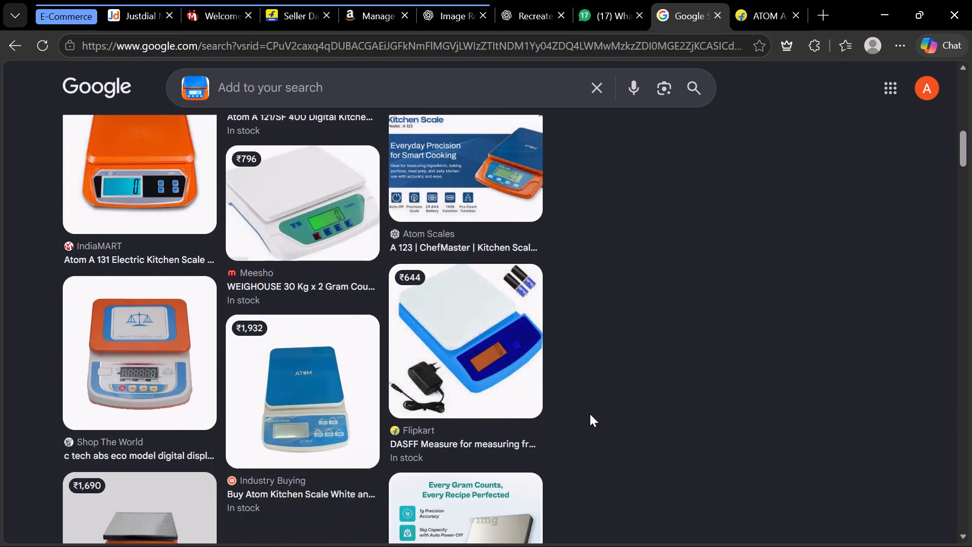
scroll(590, 414, "down", 2)
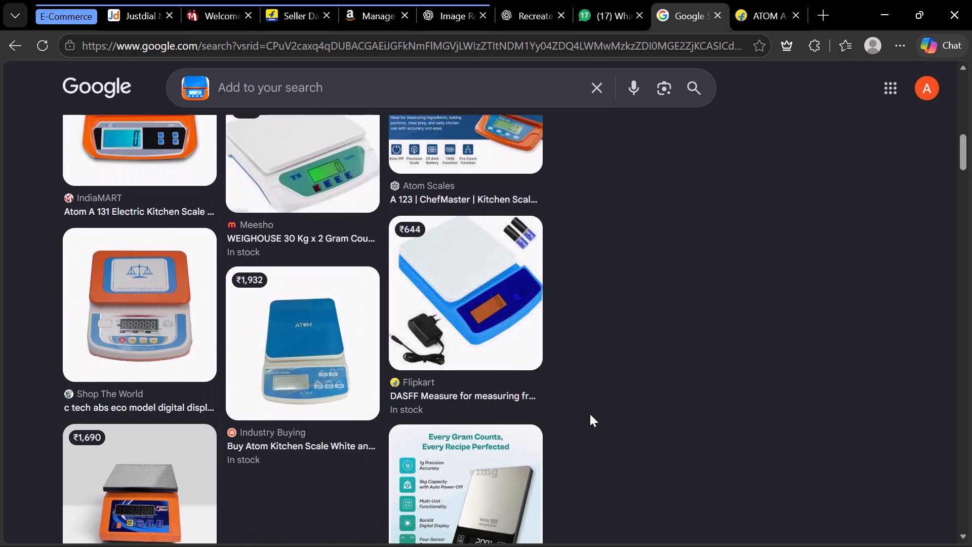
scroll(590, 414, "down", 1)
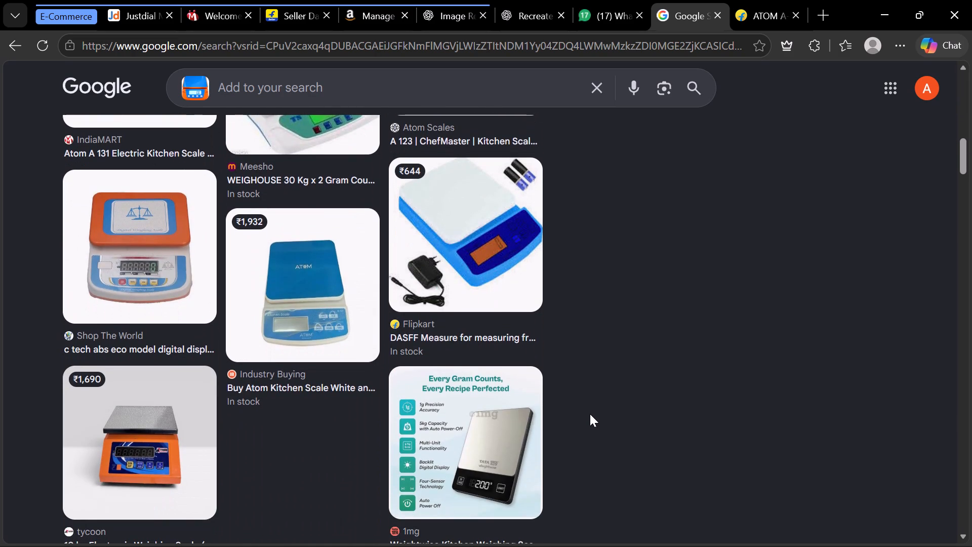
scroll(590, 414, "down", 3)
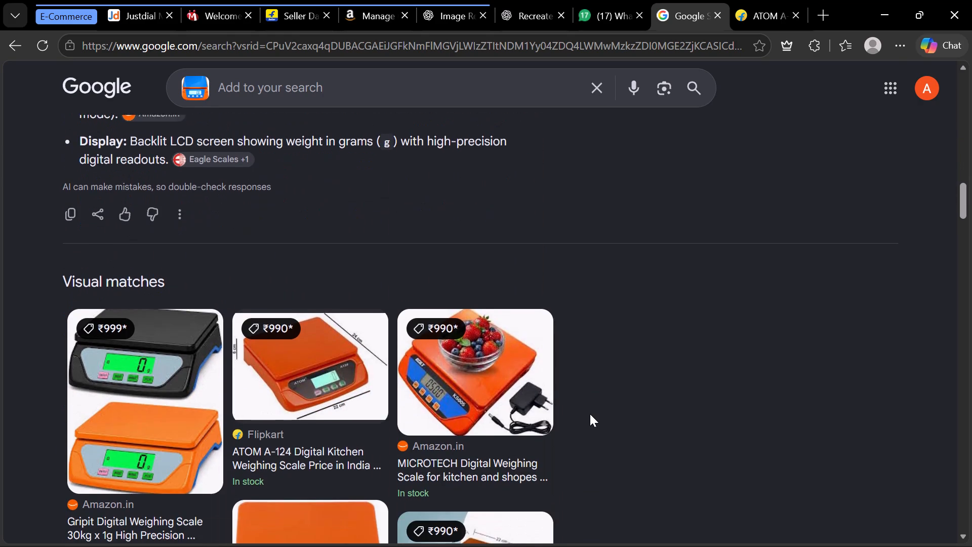
scroll(590, 414, "down", 3)
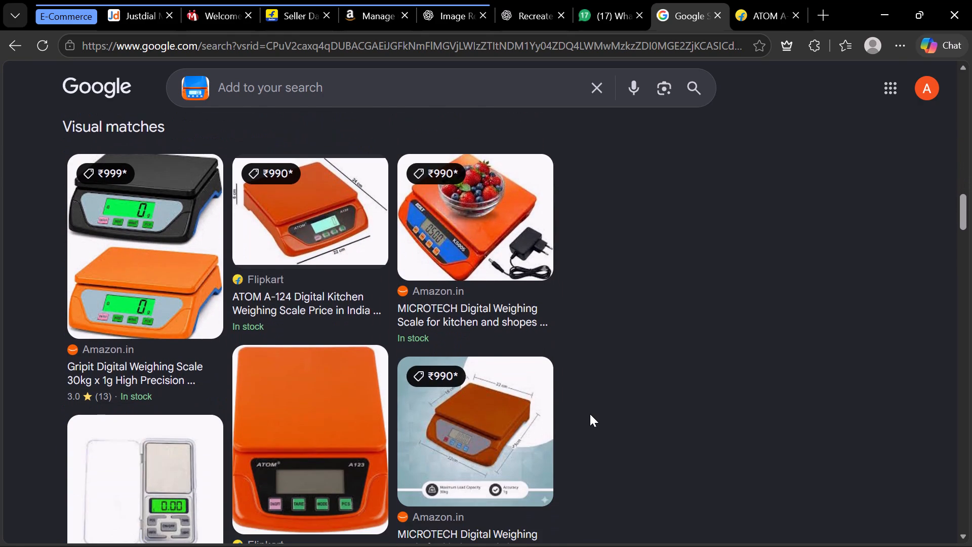
scroll(590, 414, "down", 1)
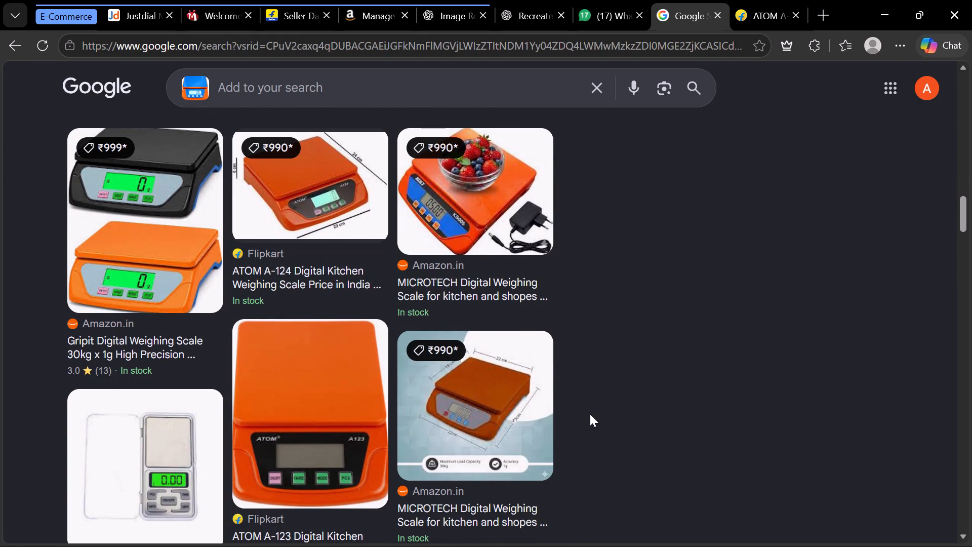
scroll(590, 414, "down", 1)
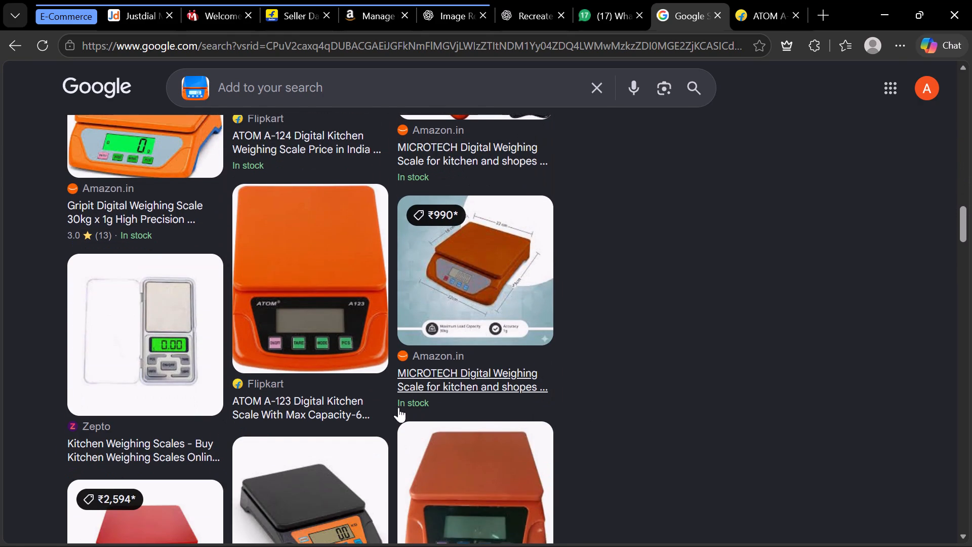
Open the Flipkart ATOM A-123 listing from the visual matches, look over its photos, and go back to the search results.
left_click(349, 398)
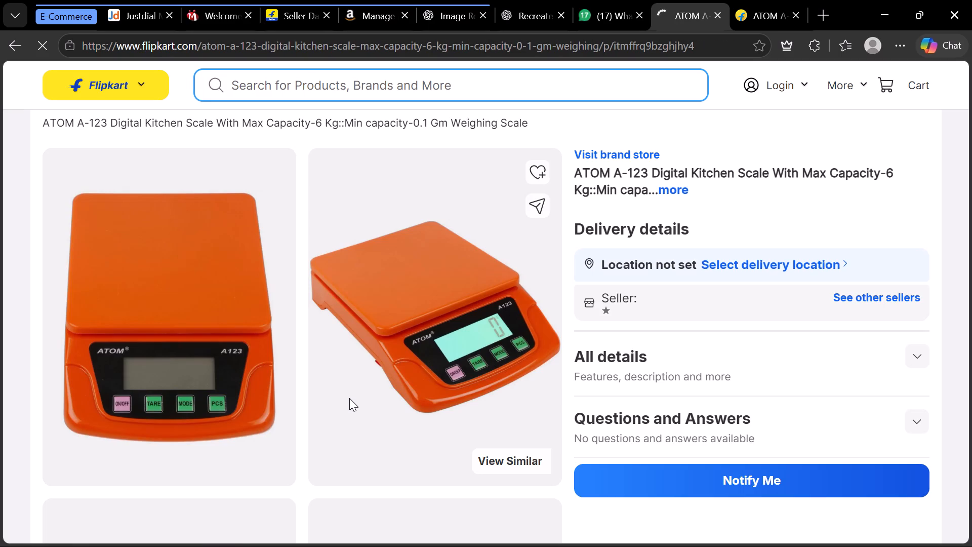
scroll(349, 398, "down", 2)
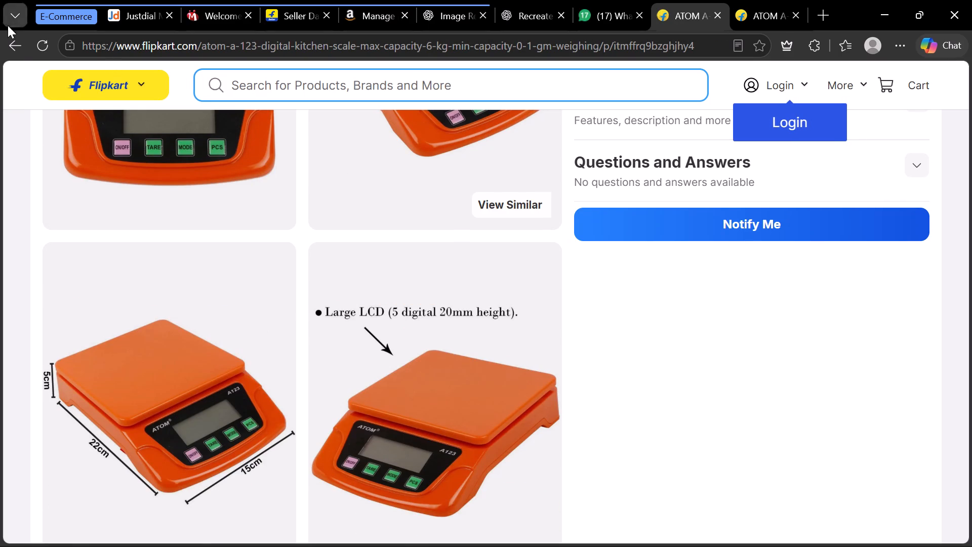
left_click(12, 36)
Examine the further visual matches below the ATOM A-123 result for comparable kitchen scales and their prices.
scroll(225, 390, "down", 1)
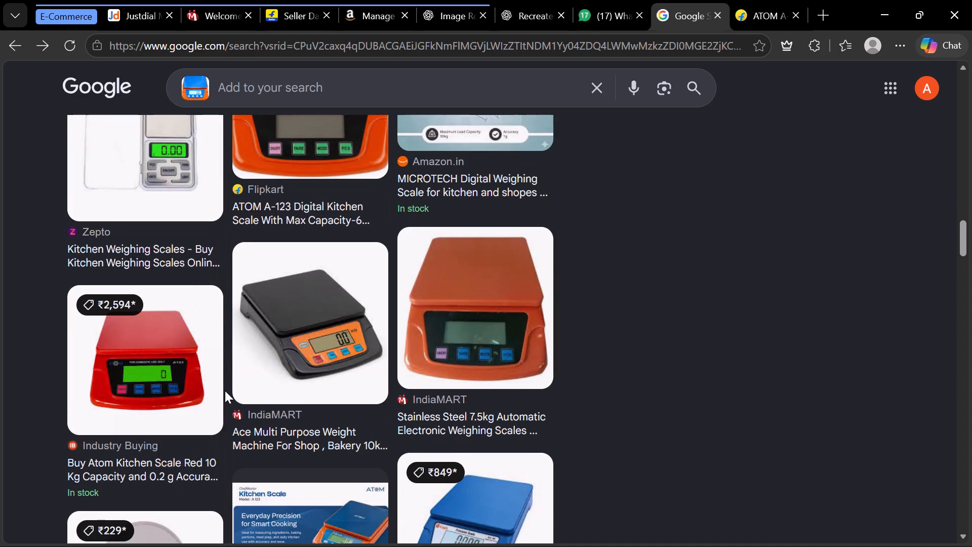
scroll(225, 390, "down", 3)
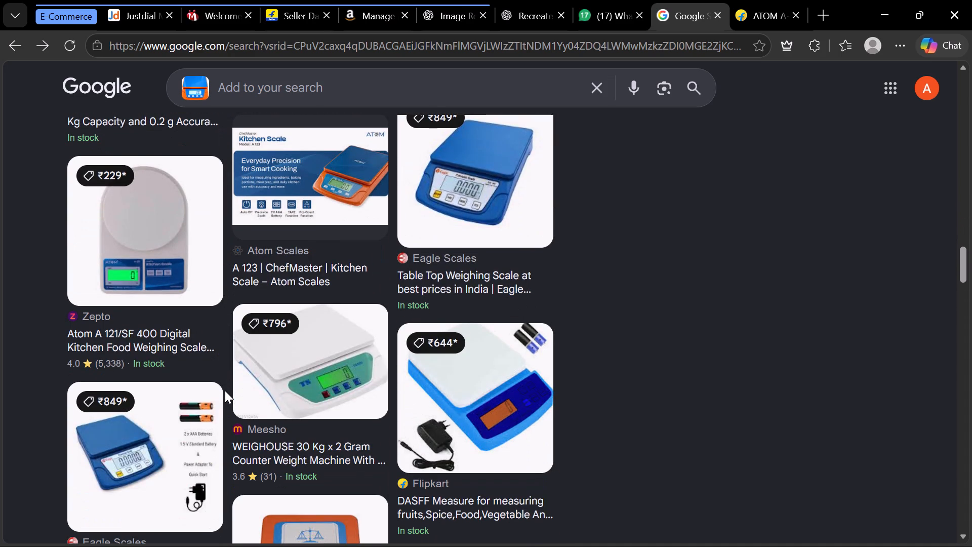
scroll(225, 390, "down", 1)
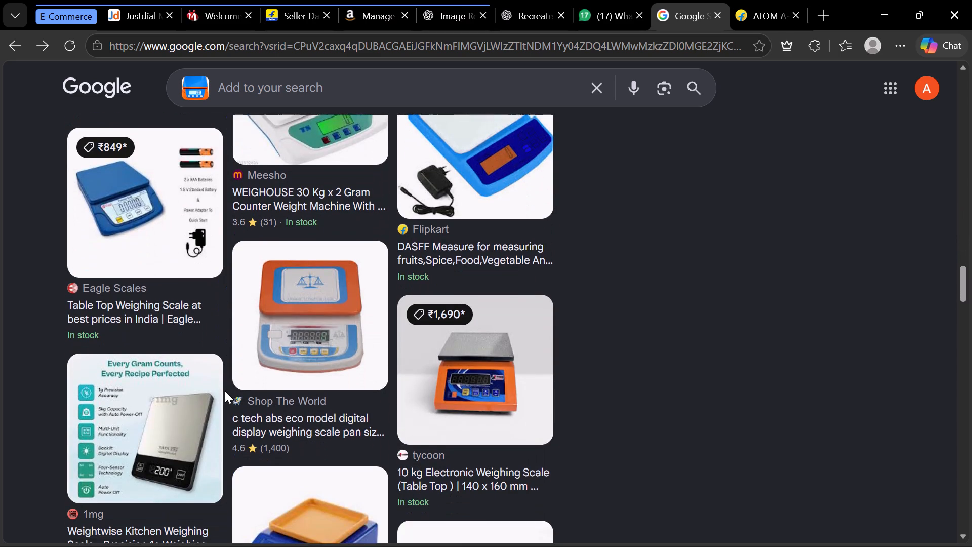
scroll(225, 390, "down", 2)
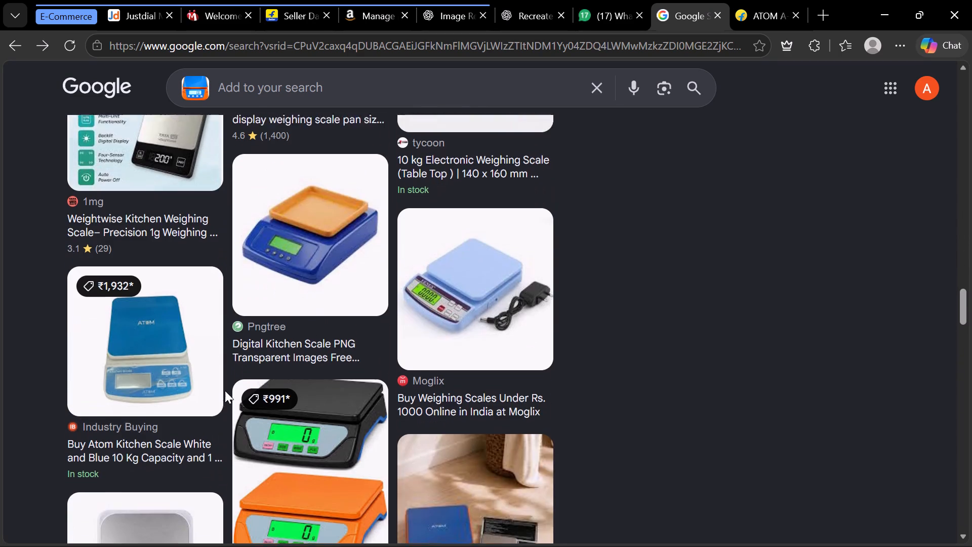
Examine the remaining visual matches in the Google image search for comparable weighing scales, sellers and prices, including the Atom A 123 results.
scroll(225, 390, "down", 1)
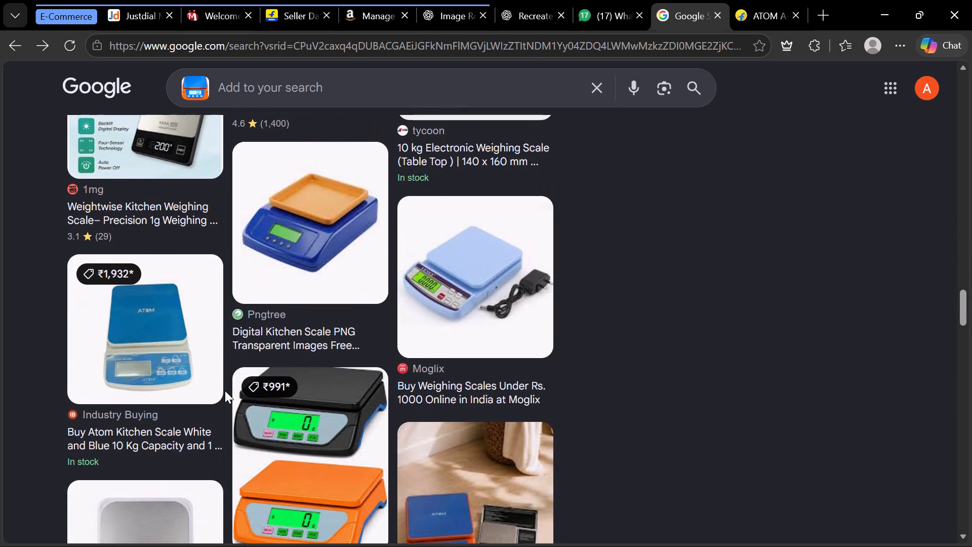
scroll(225, 390, "down", 3)
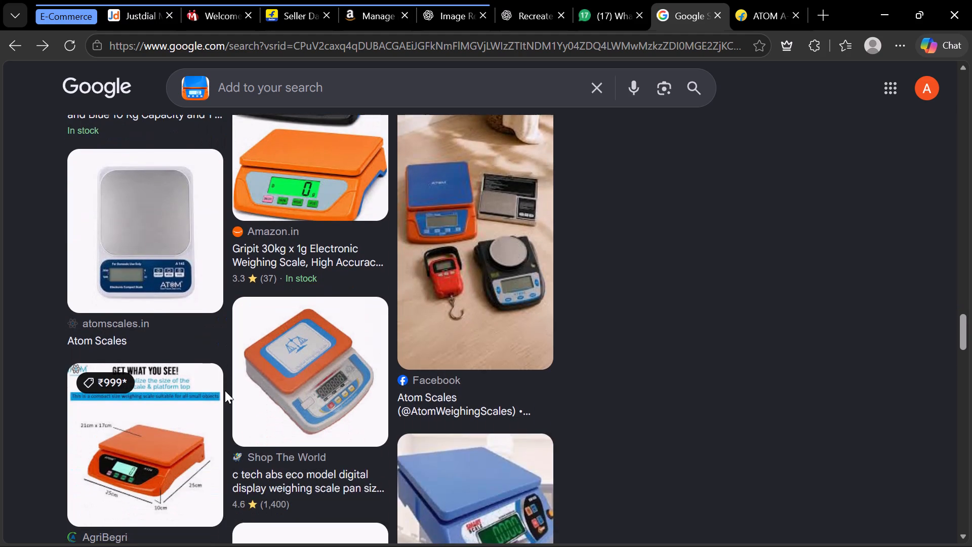
scroll(225, 390, "down", 3)
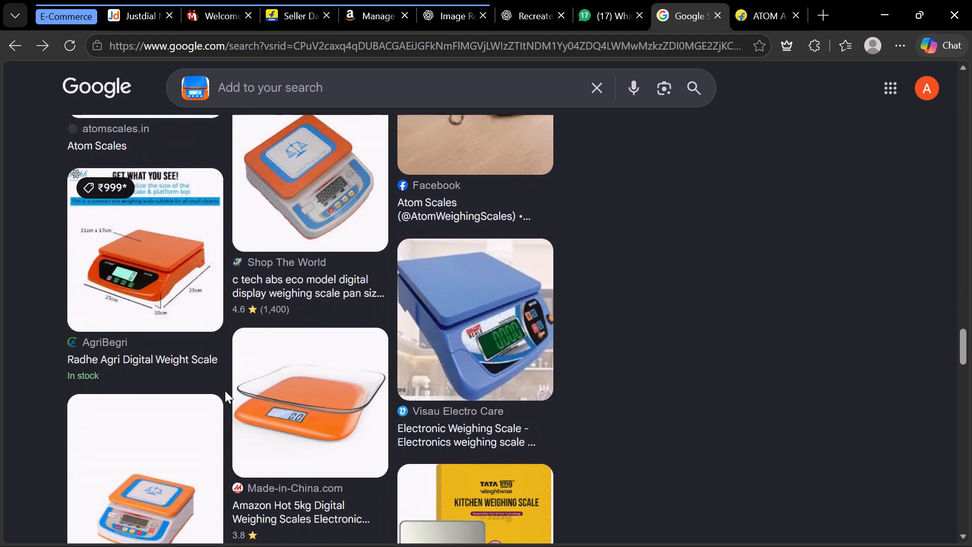
scroll(225, 390, "down", 3)
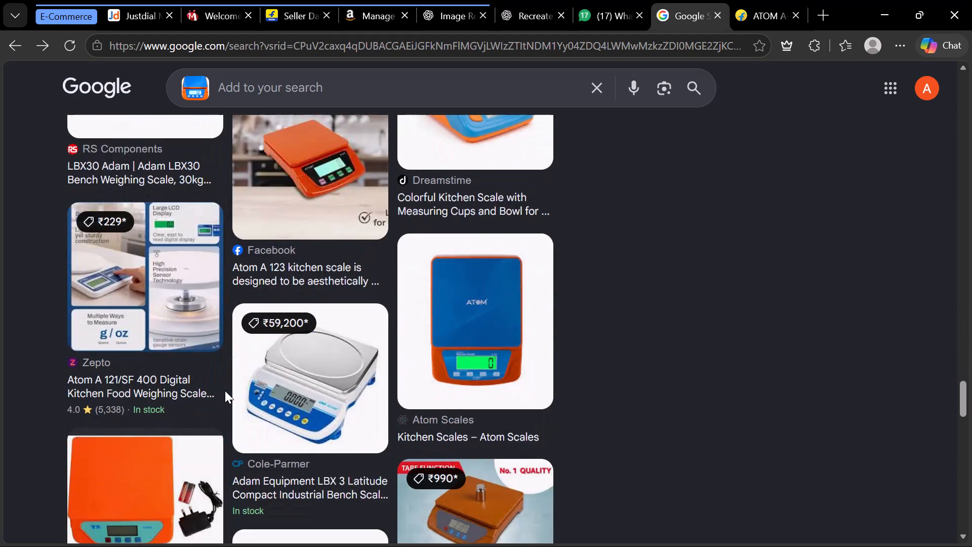
scroll(225, 390, "down", 2)
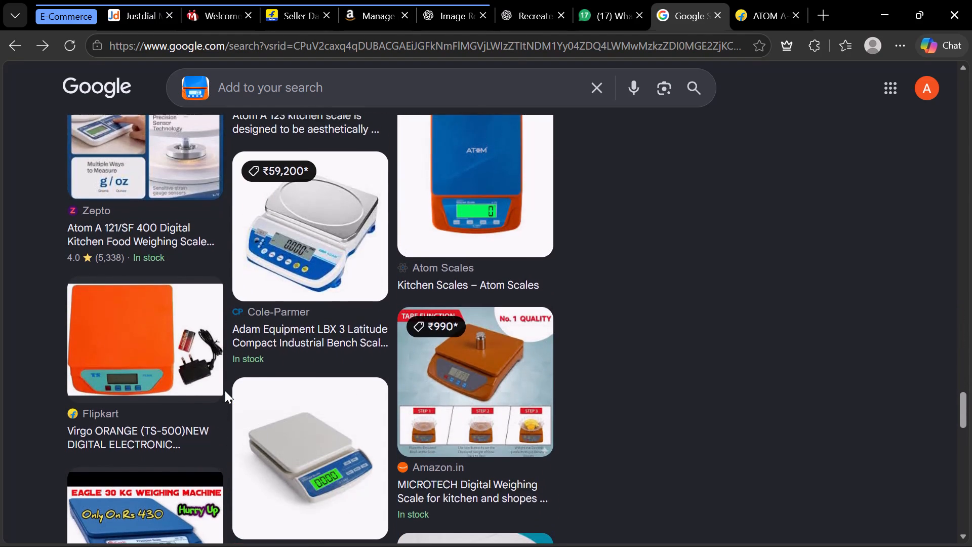
scroll(225, 390, "down", 2)
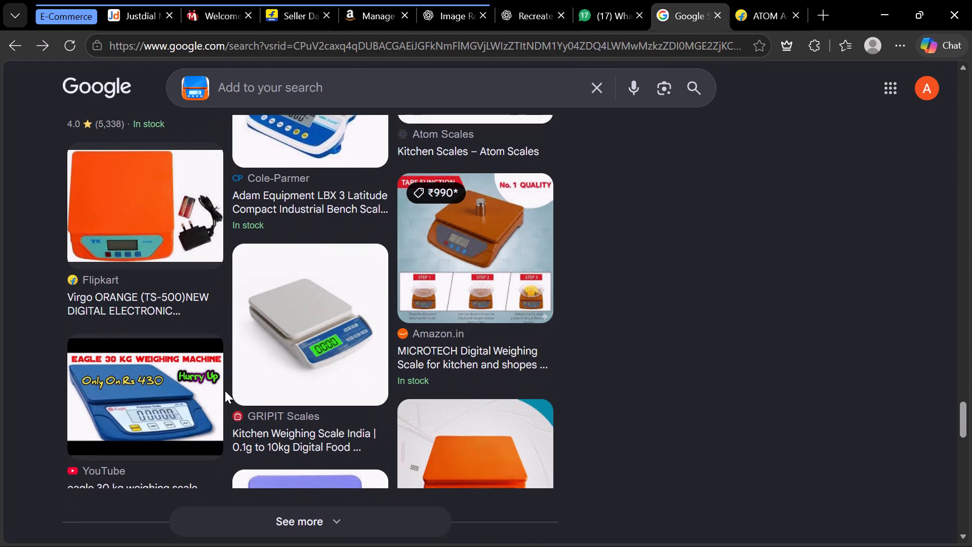
scroll(225, 390, "down", 2)
scroll(225, 390, "up", 1)
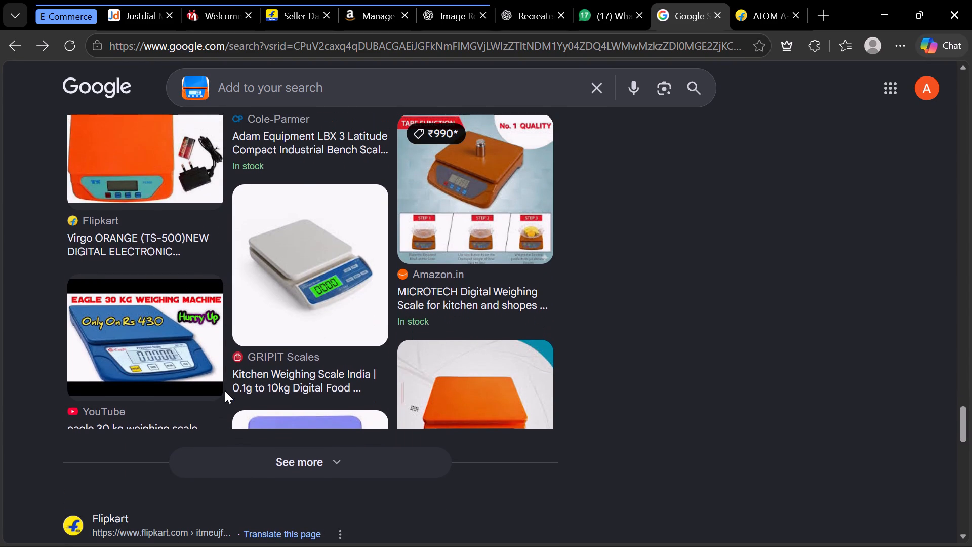
scroll(250, 394, "up", 6)
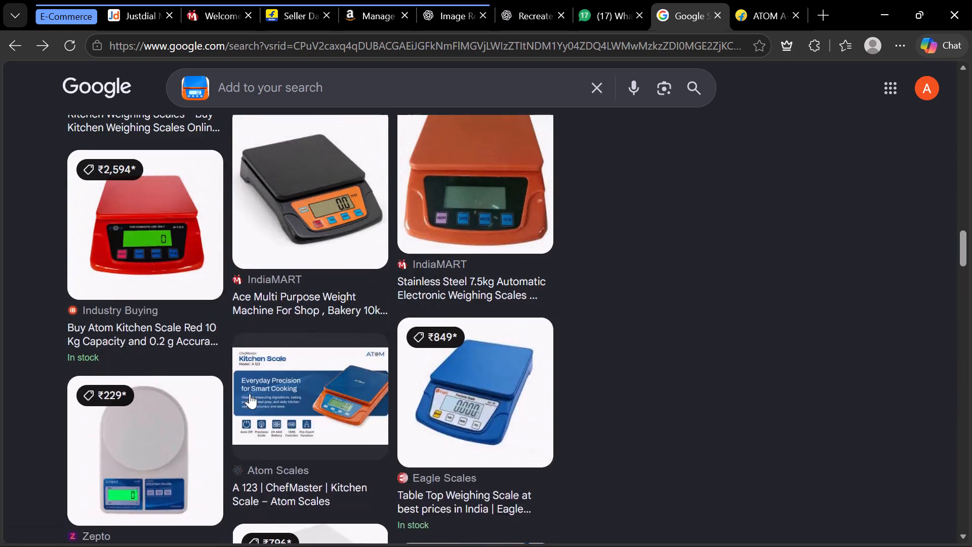
Close the Google image search results and switch to the Manage products page in Amazon Seller Central.
key("ctrl+w")
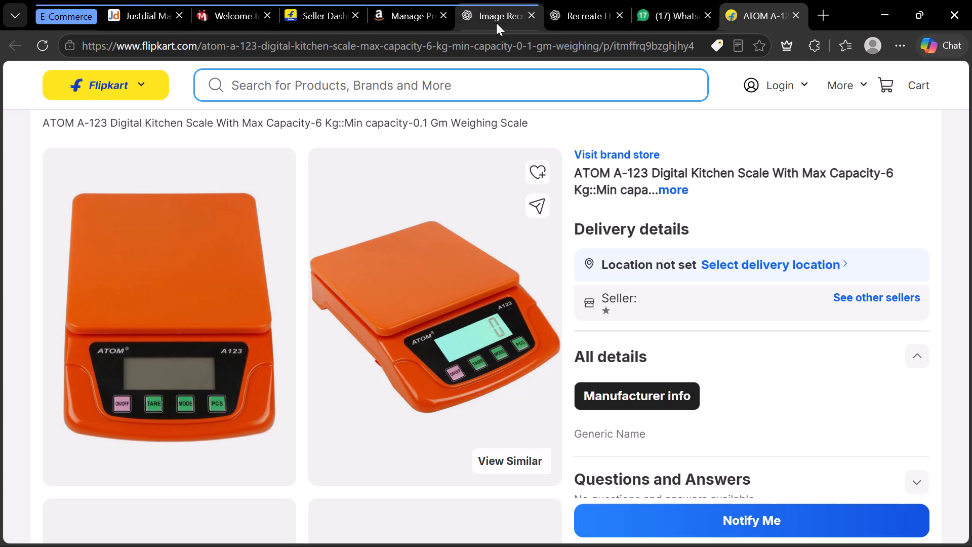
left_click(494, 21)
left_click(414, 23)
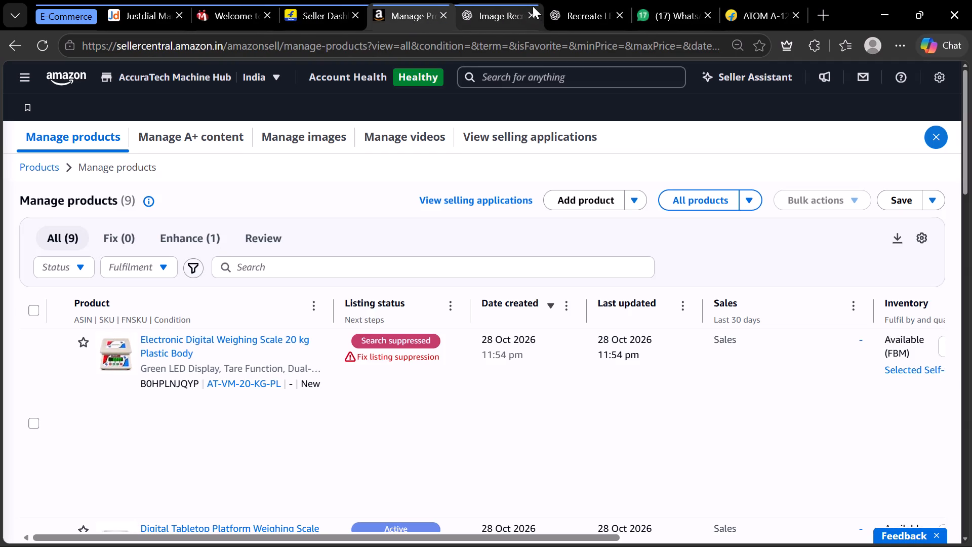
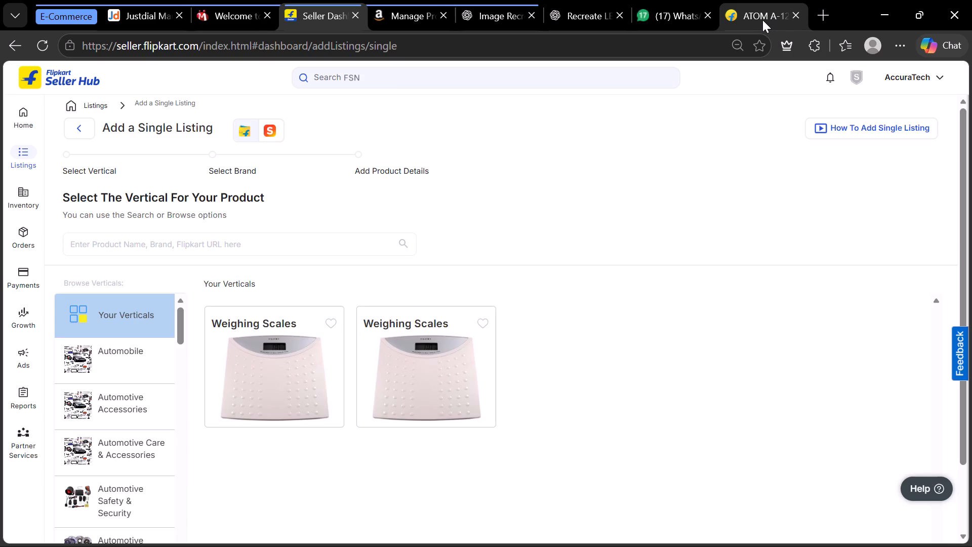
Return to the open Flipkart product page for the ATOM A-123 Digital Kitchen Scale and view its photos.
left_click(762, 20)
scroll(356, 251, "up", 2)
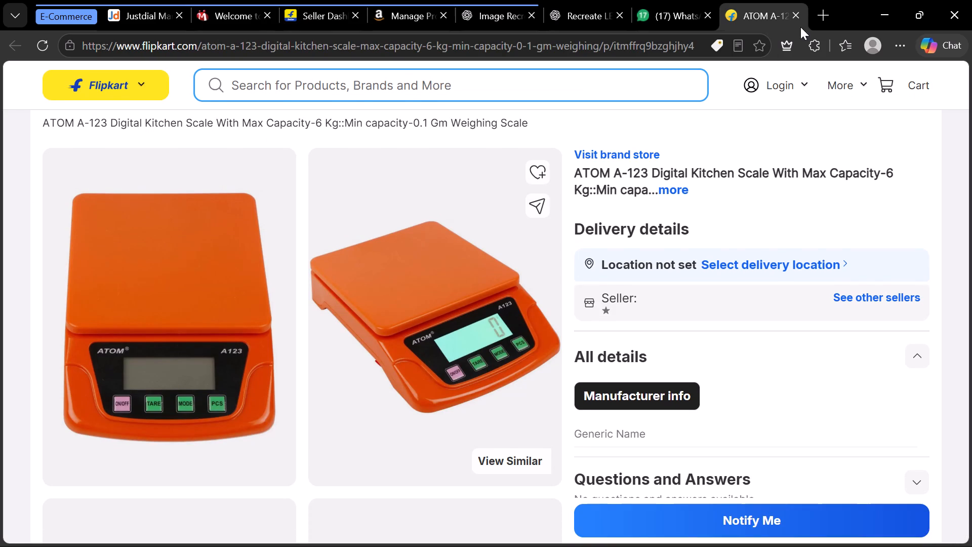
Open the browsing history in a new tab.
left_click(830, 21)
key("ctrl+h")
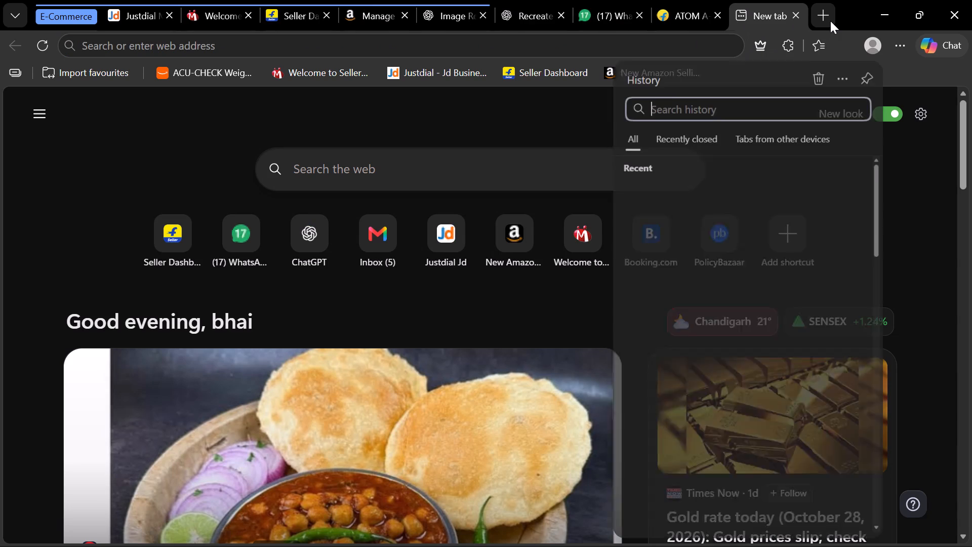
Reopen the Flipkart listing for the ATOM A-124 Digital Kitchen Weighing Scale from the browsing history.
left_click(724, 258)
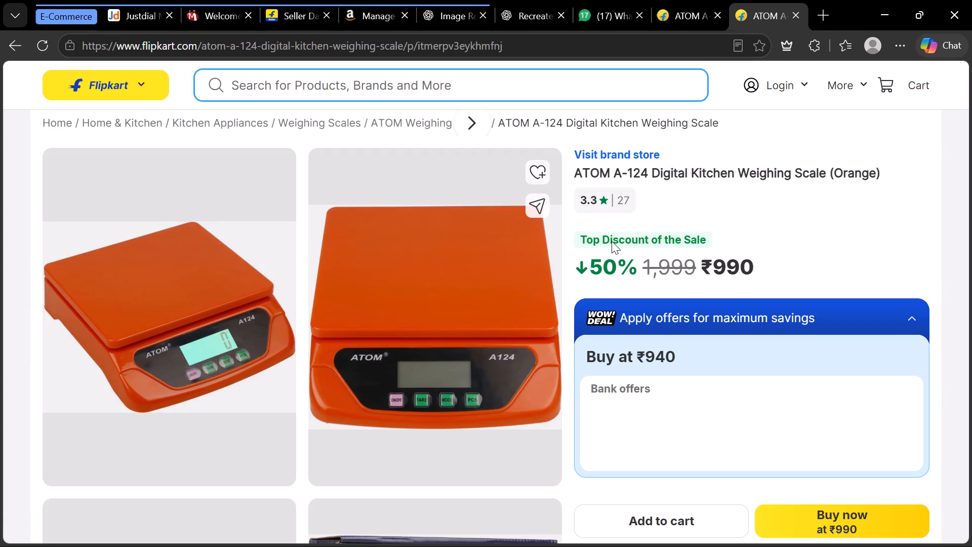
In the Flipkart Seller Dashboard, choose the vertical Home & Kitchen Accessories / Kitchen Tools / Weighing Scales and proceed to brand selection.
left_click(302, 15)
left_click(225, 245)
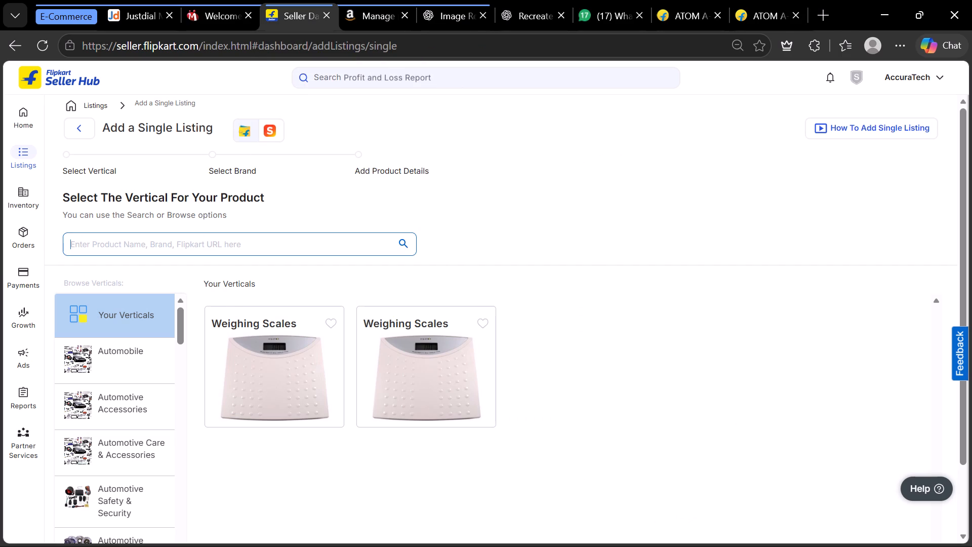
type("weighnin")
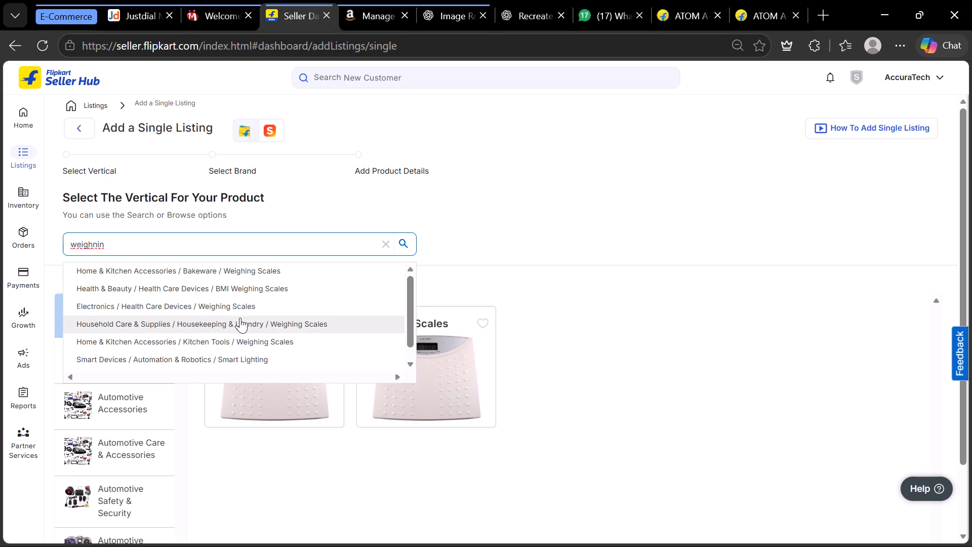
left_click(245, 337)
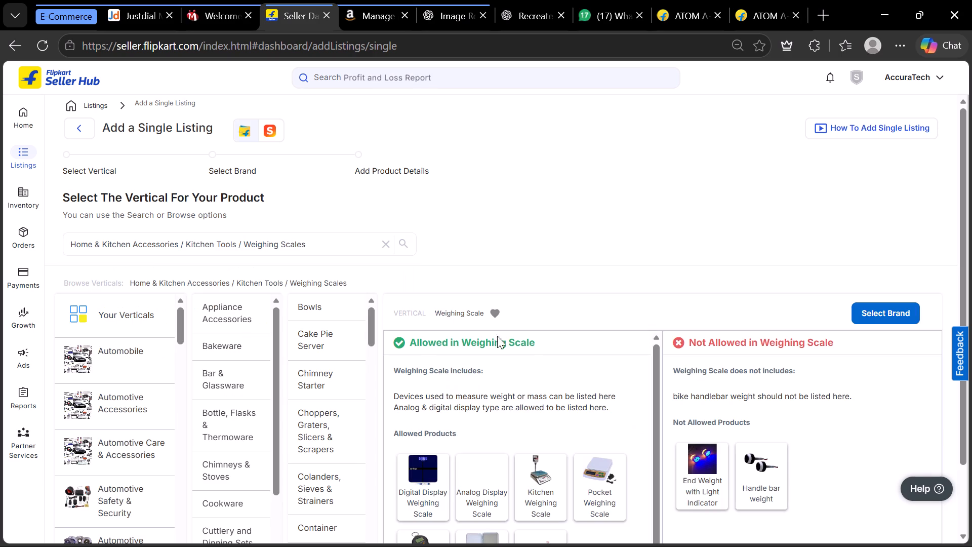
scroll(520, 385, "down", 1)
left_click(865, 323)
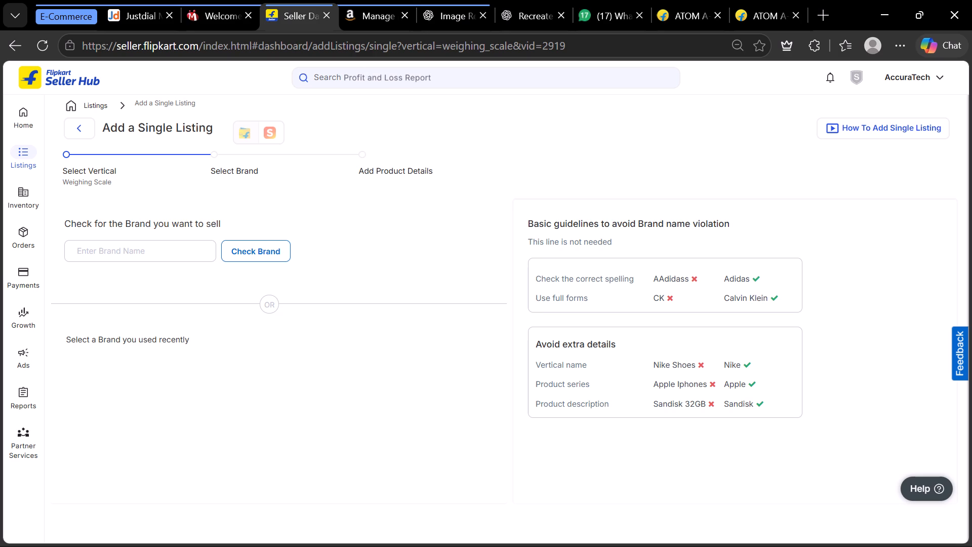
Check the brand name SharmaJi and create a new listing under it.
left_click(163, 254)
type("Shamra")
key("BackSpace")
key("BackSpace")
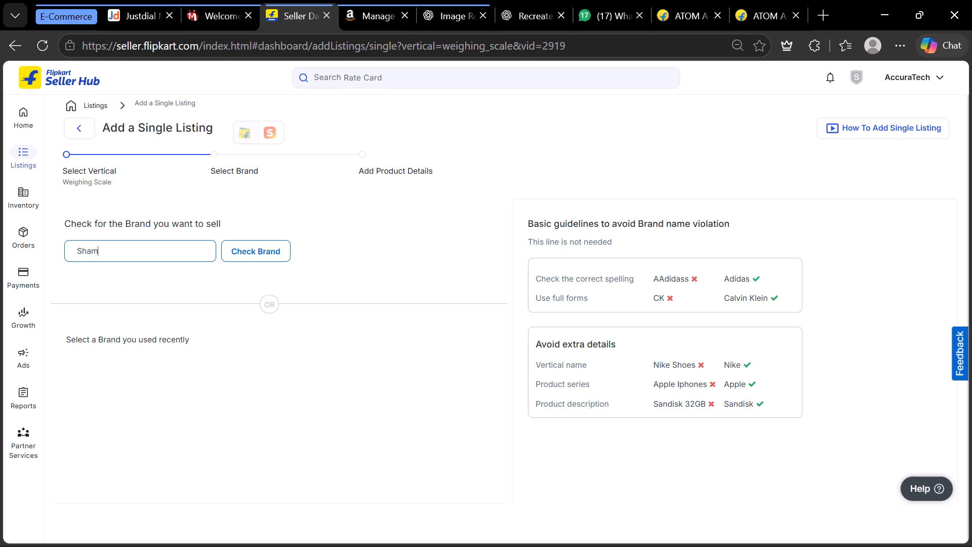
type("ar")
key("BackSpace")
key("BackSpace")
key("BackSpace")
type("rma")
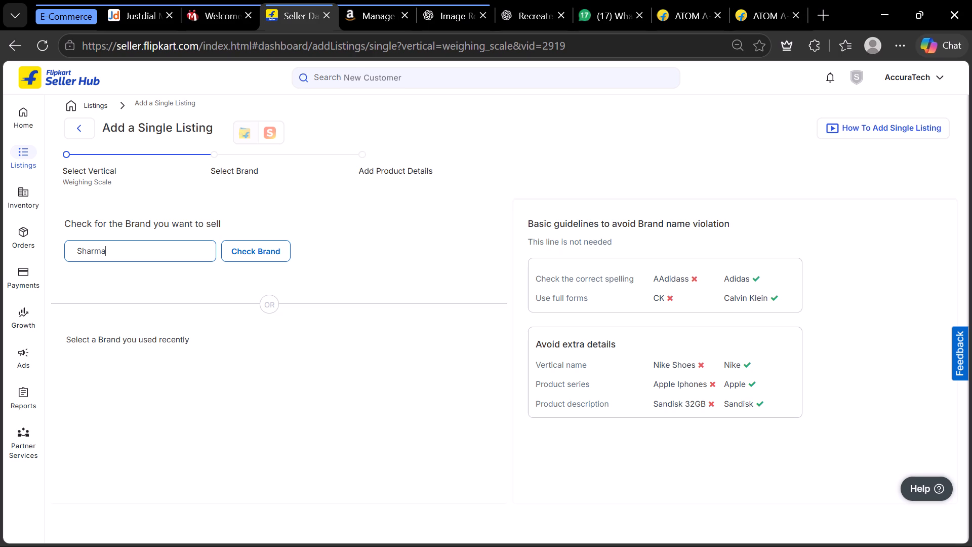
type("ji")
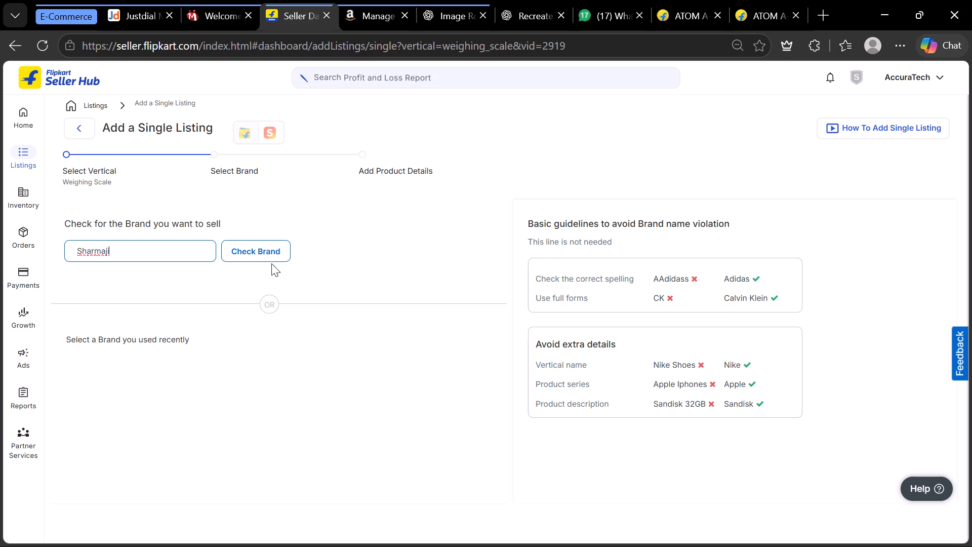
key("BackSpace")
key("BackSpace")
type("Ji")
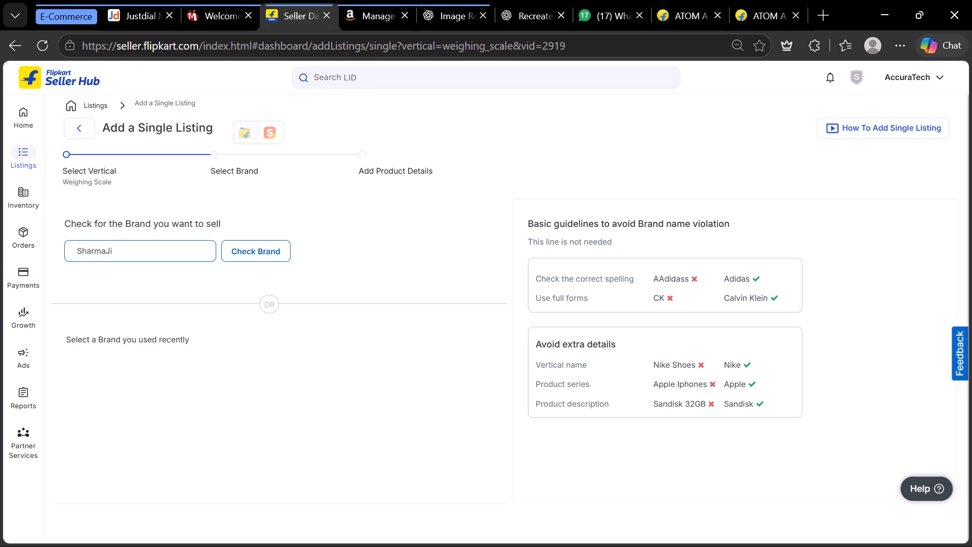
left_click(241, 253)
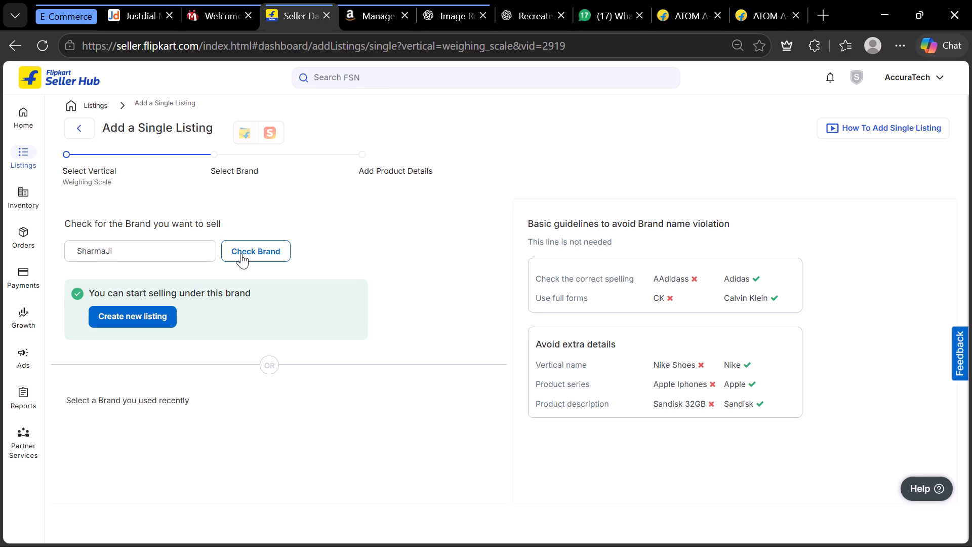
left_click(158, 324)
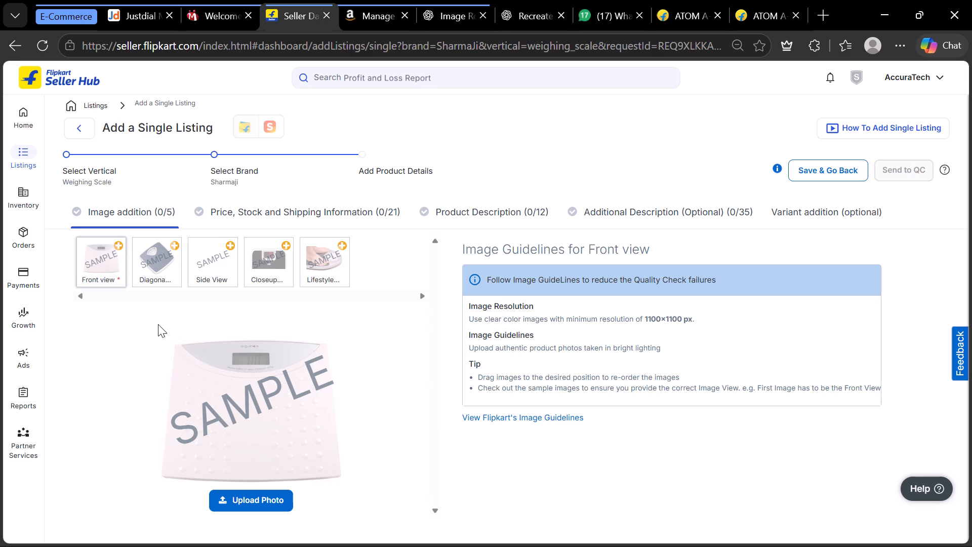
Upload the Orange and Blue Digital Kitchen Scale image from Downloads as the listing's Front view photo.
scroll(267, 306, "down", 1)
left_click(263, 496)
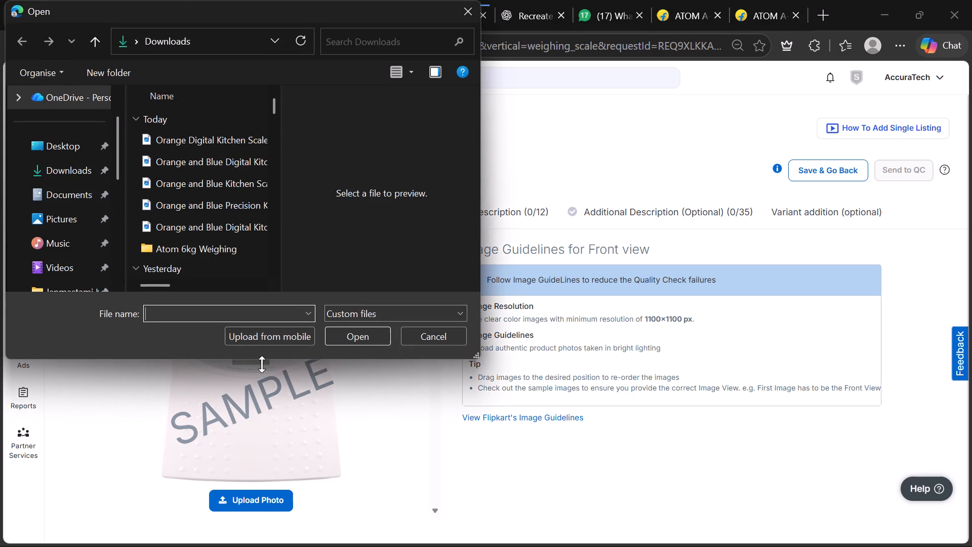
left_click(209, 233)
key("Up")
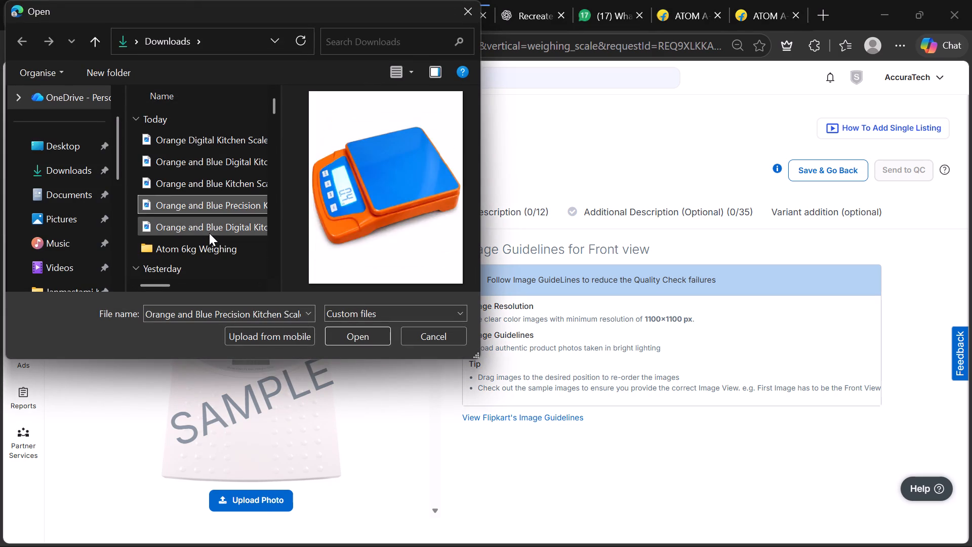
key("Down")
key("Return")
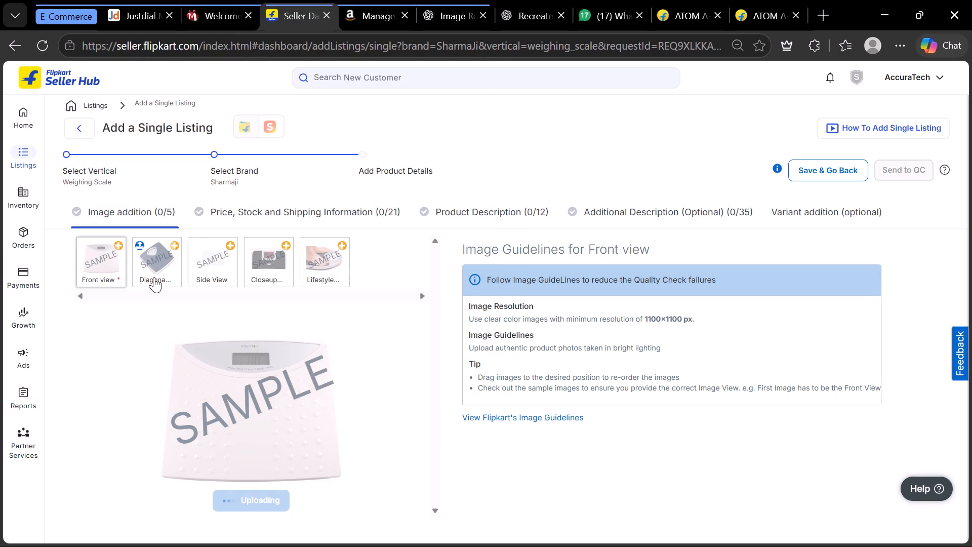
Upload the Orange and Blue Kitchen Scale-2 image as the listing's Diagonal View photo.
left_click(154, 277)
left_click(247, 494)
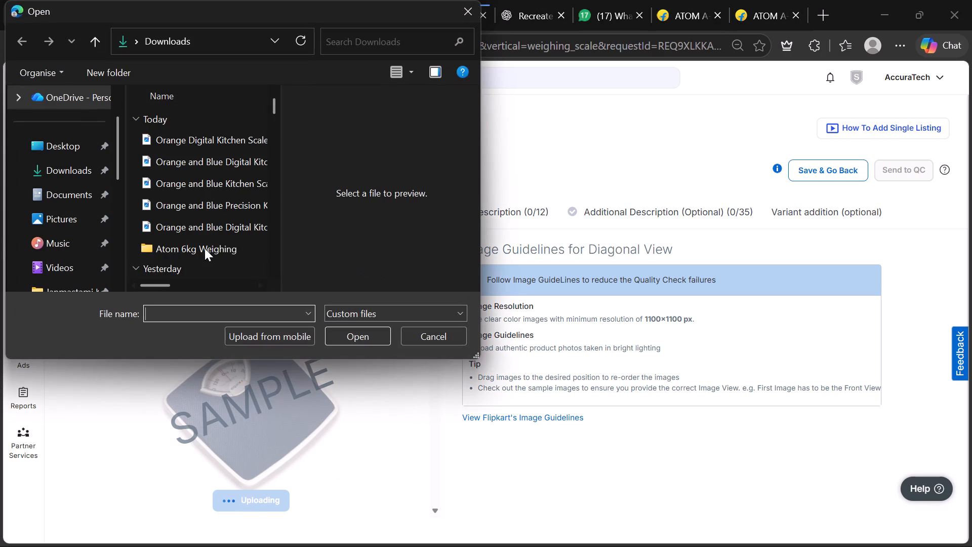
left_click(187, 192)
left_click(188, 198)
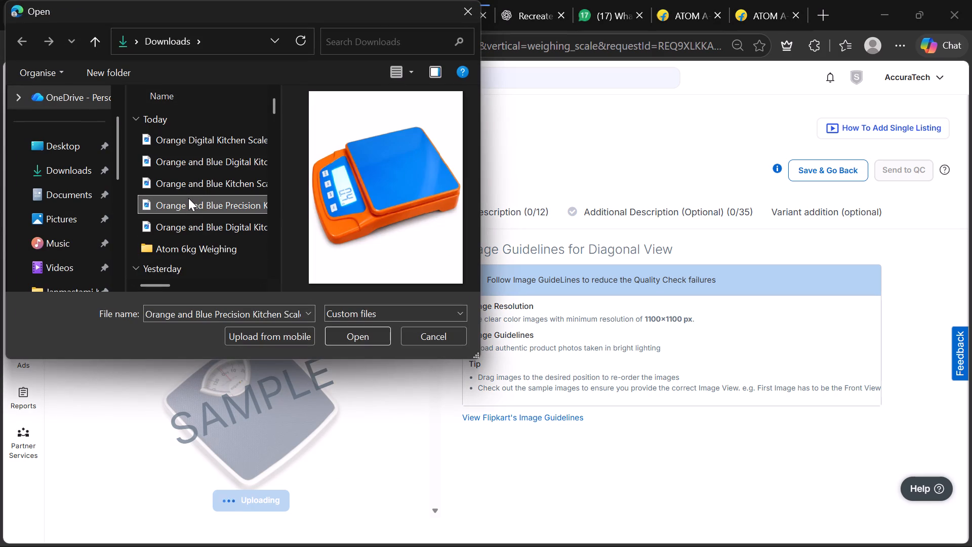
key("Up")
key("Return")
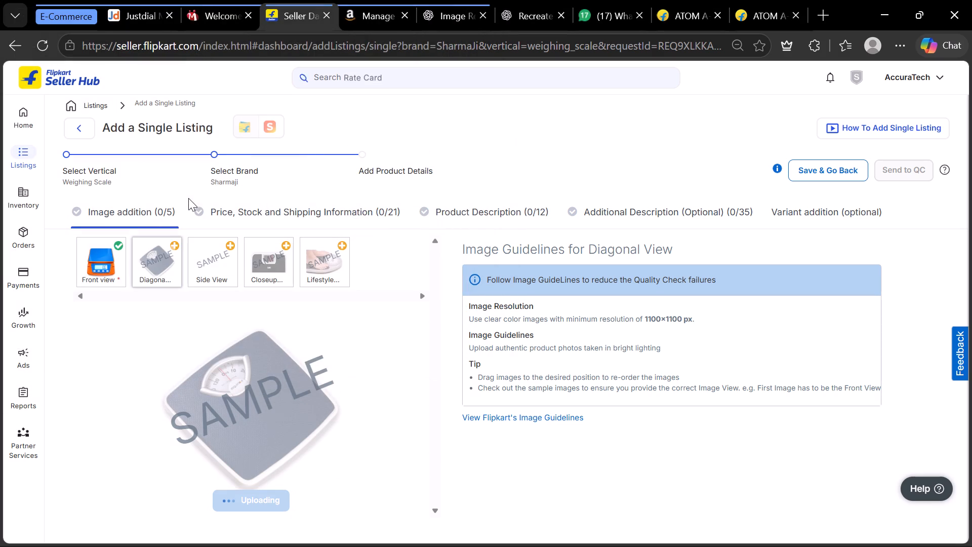
Upload the Orange and Blue Digital Kitchen Scale image listed just above Orange and Blue Kitchen Scale-2 as the Side View photo.
left_click(208, 268)
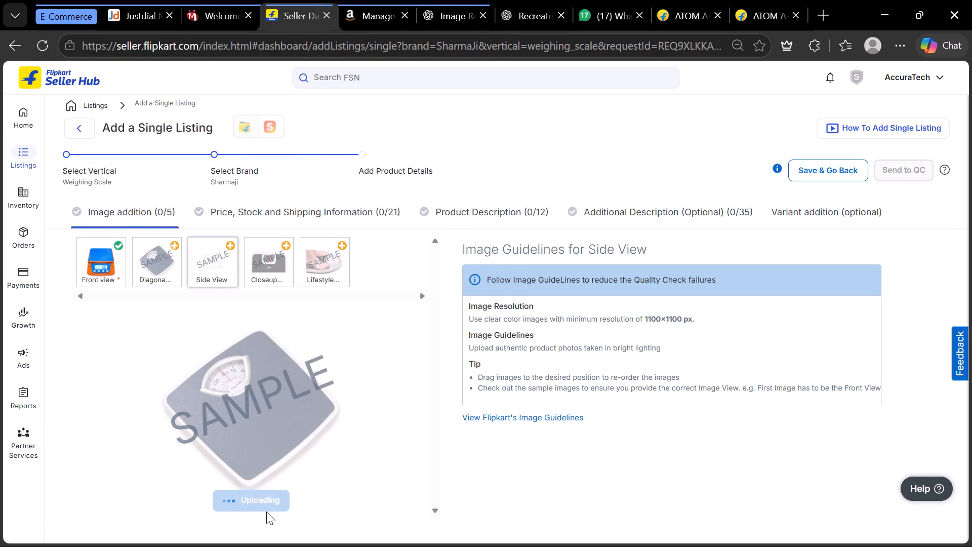
left_click(266, 512)
left_click(265, 507)
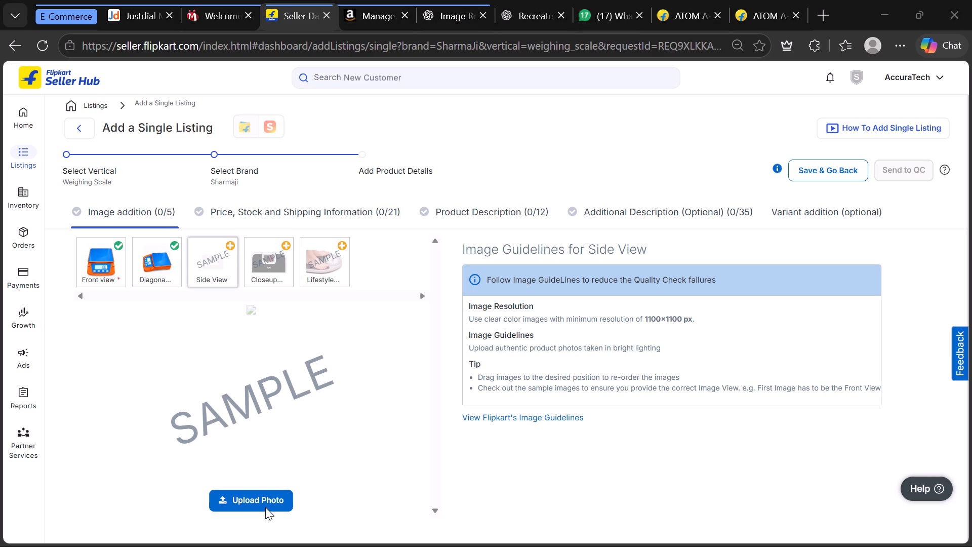
left_click(201, 180)
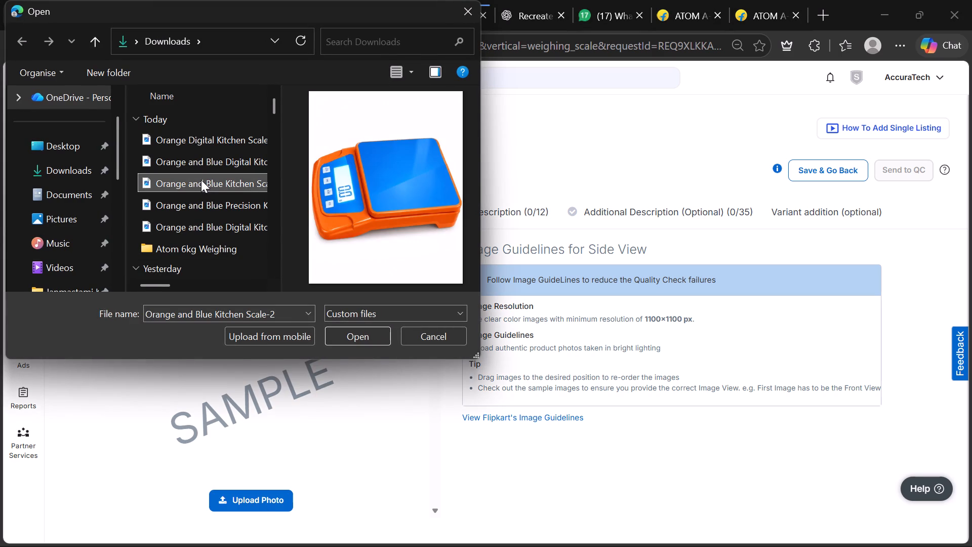
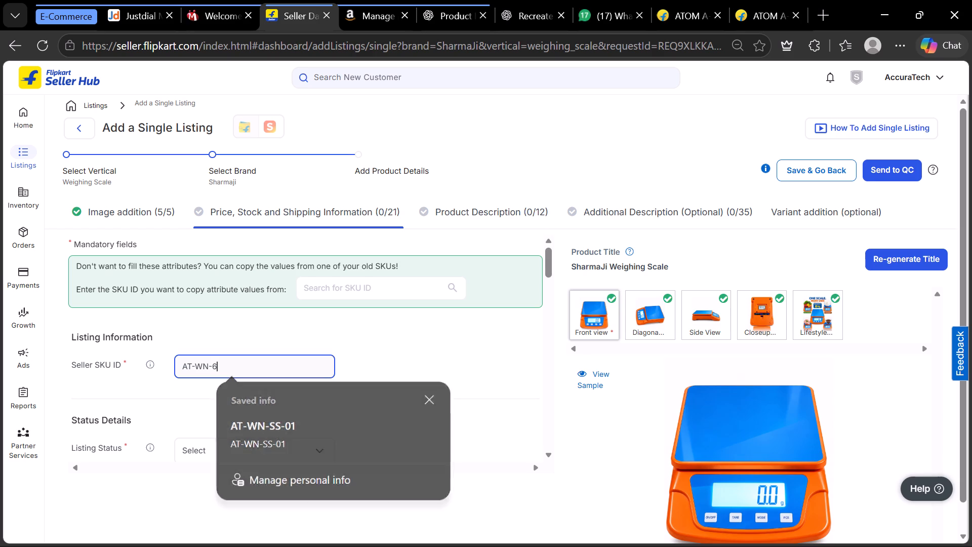
Complete the Seller SKU ID of the weighing scale listing as AT-WN-6-KG.
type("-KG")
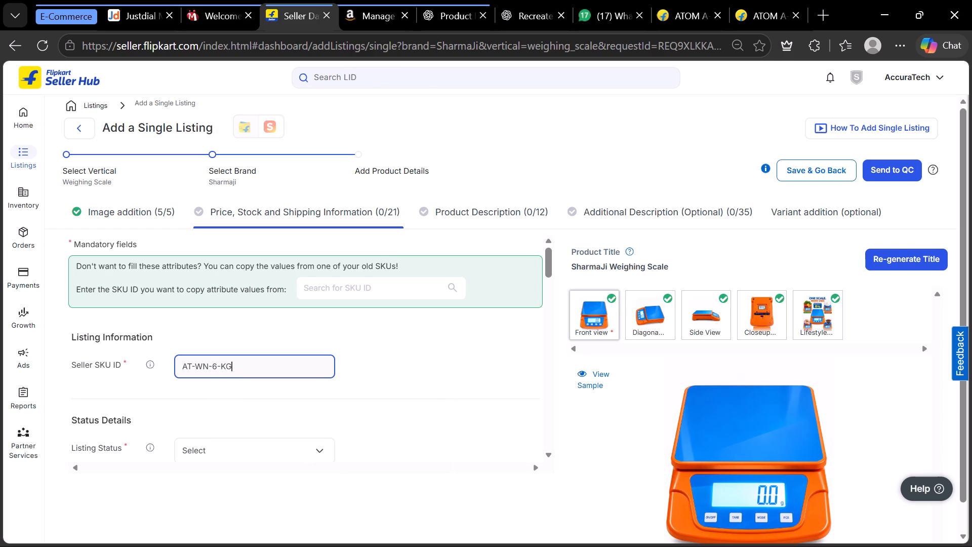
left_click(461, 439)
Open the Listing Status choices in the Status Details of the weighing scale listing.
scroll(461, 439, "down", 2)
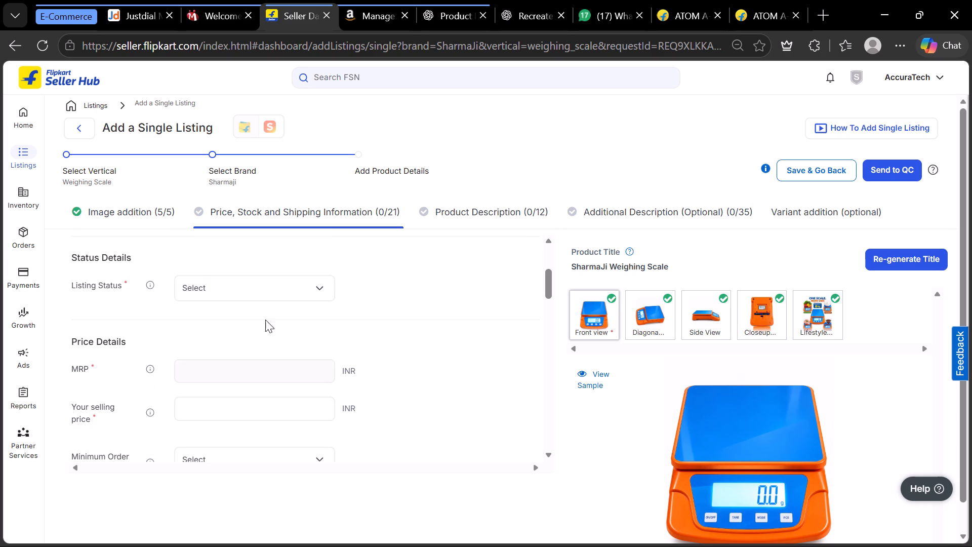
left_click(292, 288)
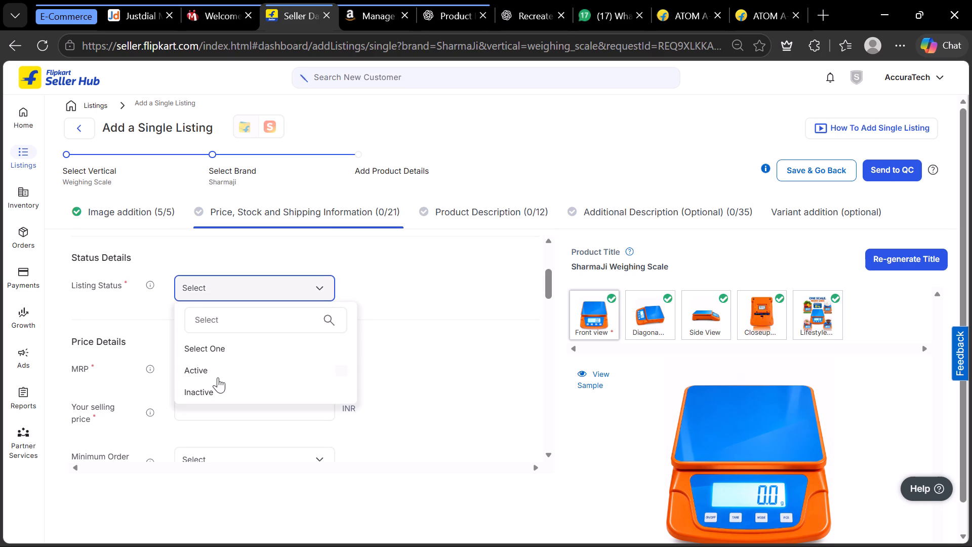
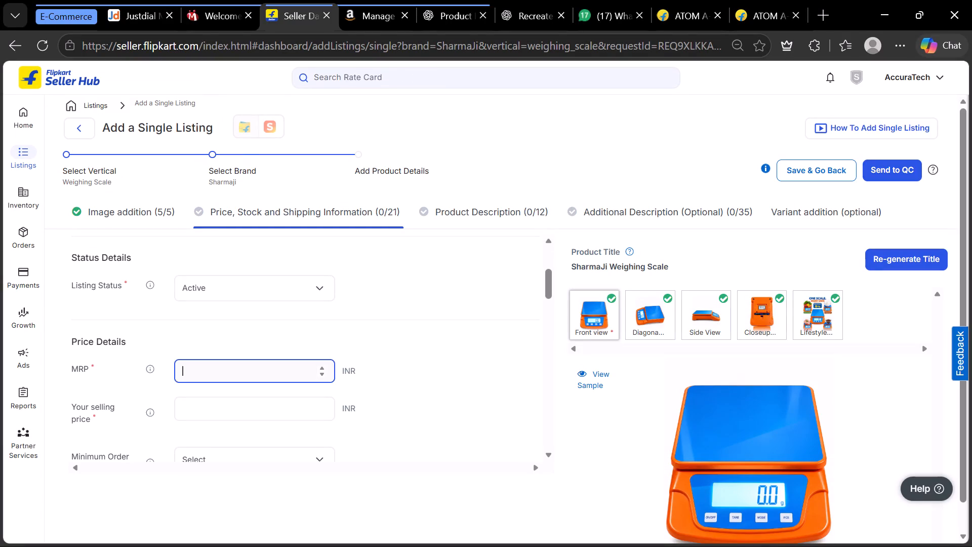
Set the listing's MRP to 1999 INR and the selling price to 1299 INR in the Price Details.
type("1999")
left_click(205, 413)
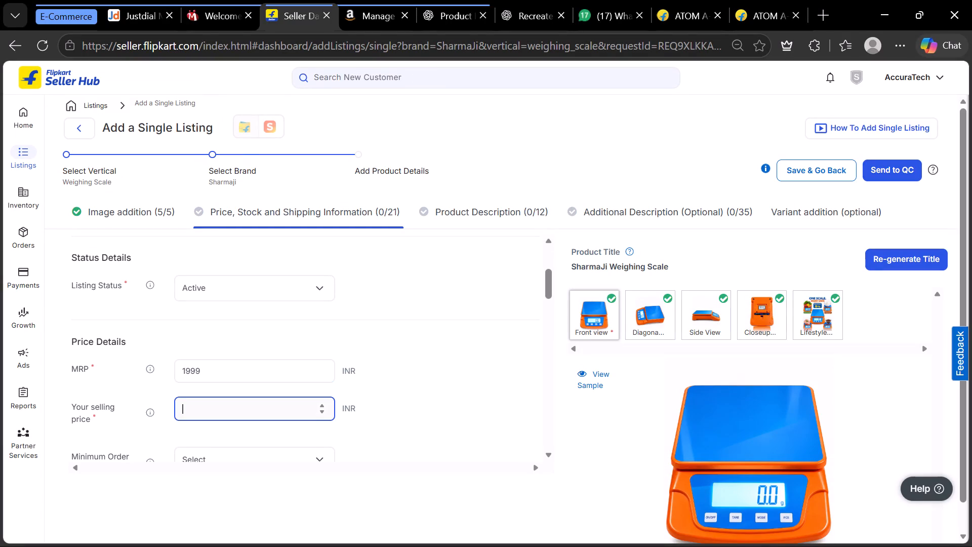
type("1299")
left_click(406, 447)
scroll(406, 447, "down", 1)
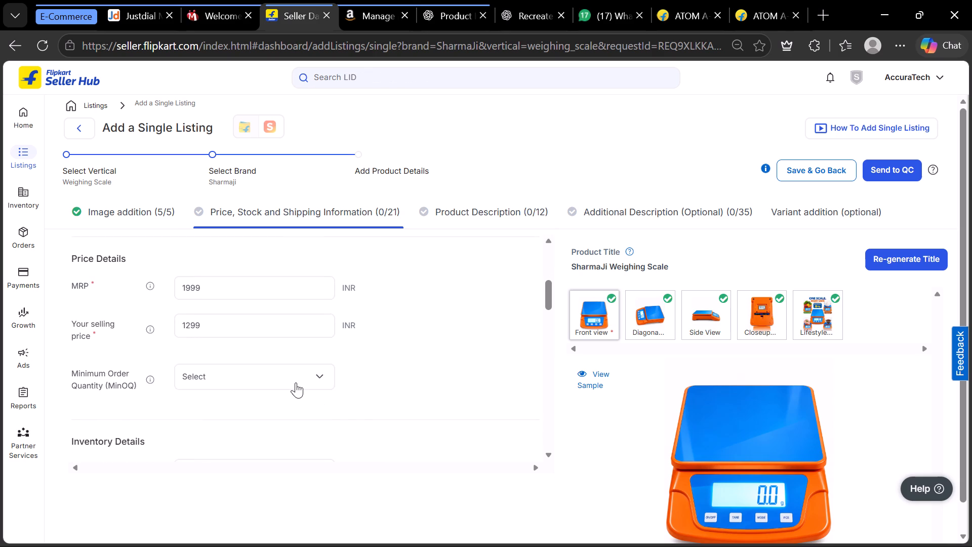
Set the listing's minimum order quantity to 1 in the price details.
left_click(296, 381)
left_click(185, 458)
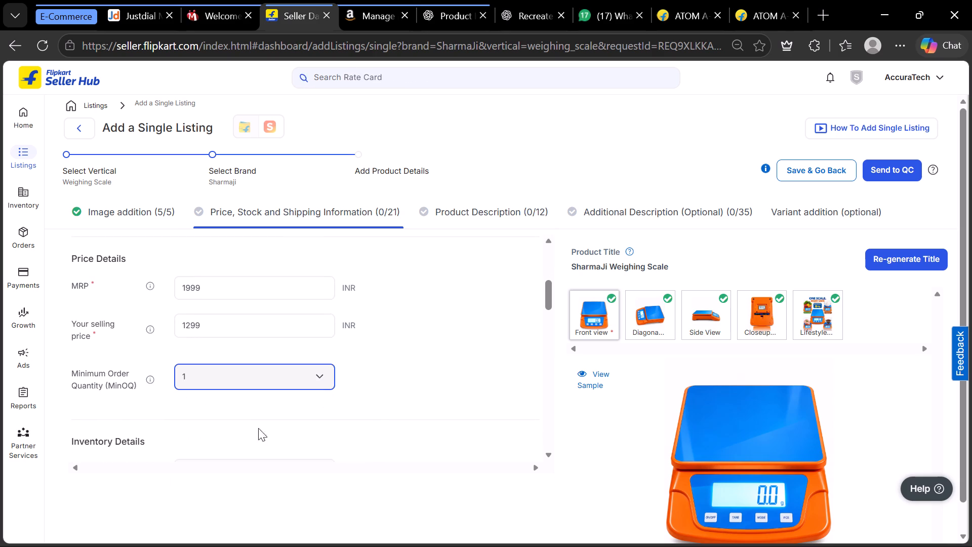
left_click(375, 404)
Check the ATOM A-123 and A-124 kitchen scale product pages on Flipkart for reference, and return to the listing form.
scroll(375, 404, "down", 1)
left_click(674, 7)
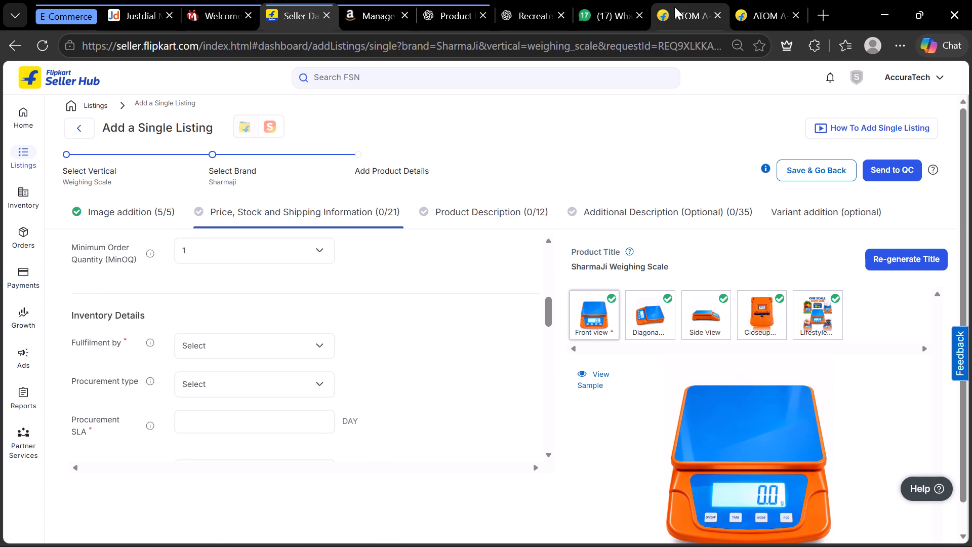
scroll(604, 250, "up", 5)
scroll(604, 250, "down", 1)
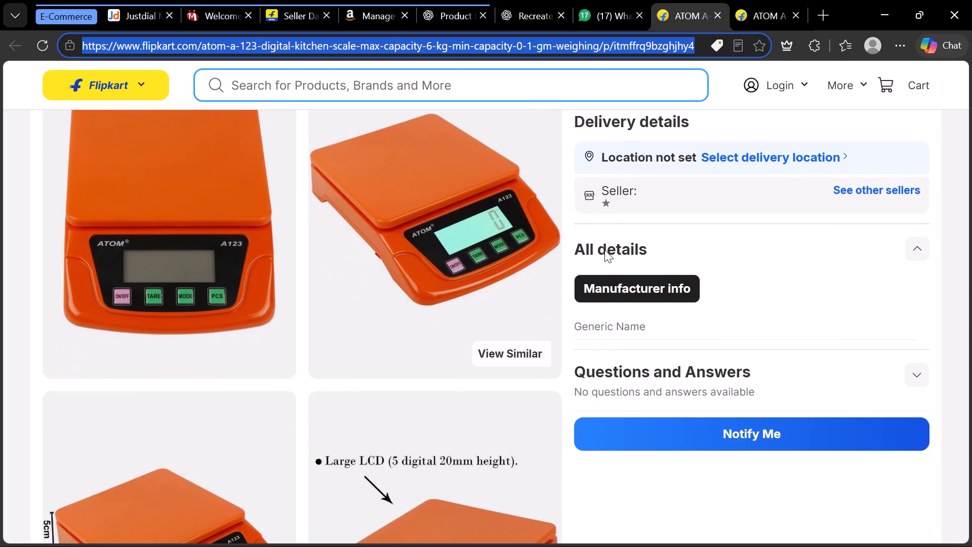
left_click(767, 13)
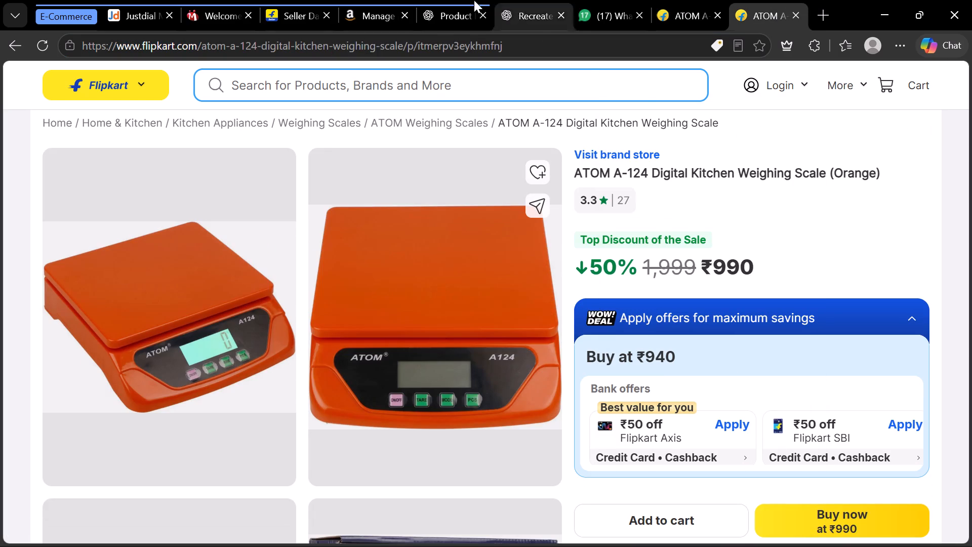
left_click(299, 12)
In the inventory details, set fulfilment by Seller and the procurement type to express.
scroll(320, 216, "down", 1)
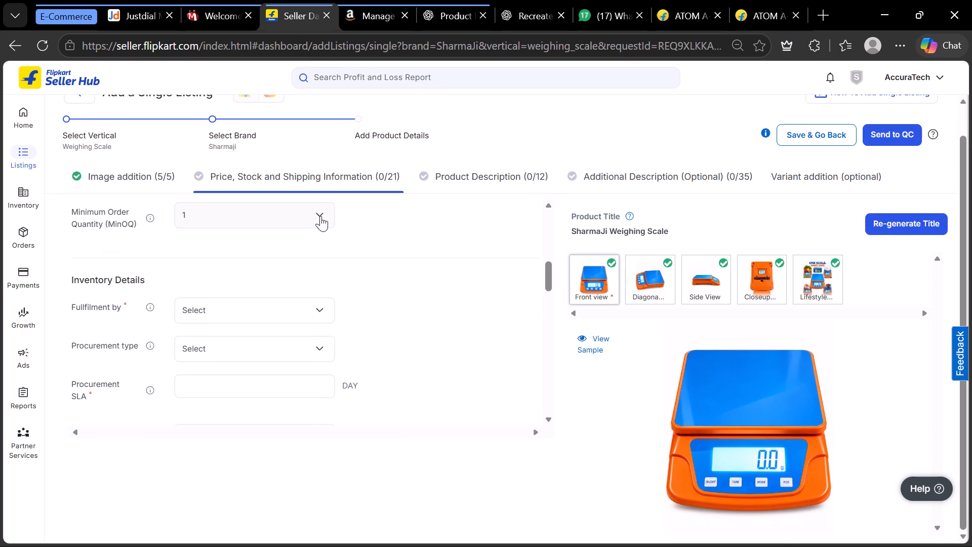
scroll(320, 216, "down", 1)
scroll(332, 354, "up", 1)
scroll(332, 354, "down", 1)
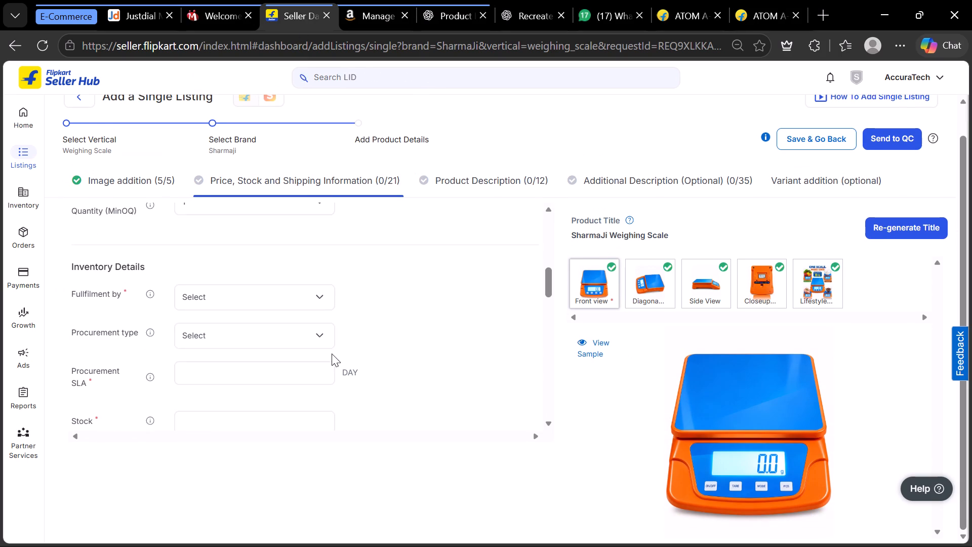
scroll(332, 354, "down", 1)
left_click(301, 308)
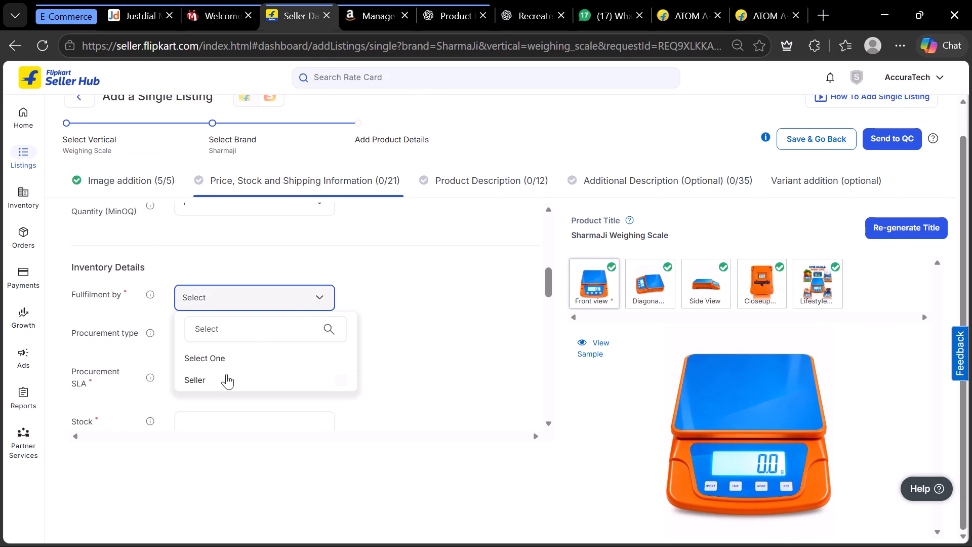
left_click(226, 374)
scroll(226, 374, "down", 1)
left_click(192, 273)
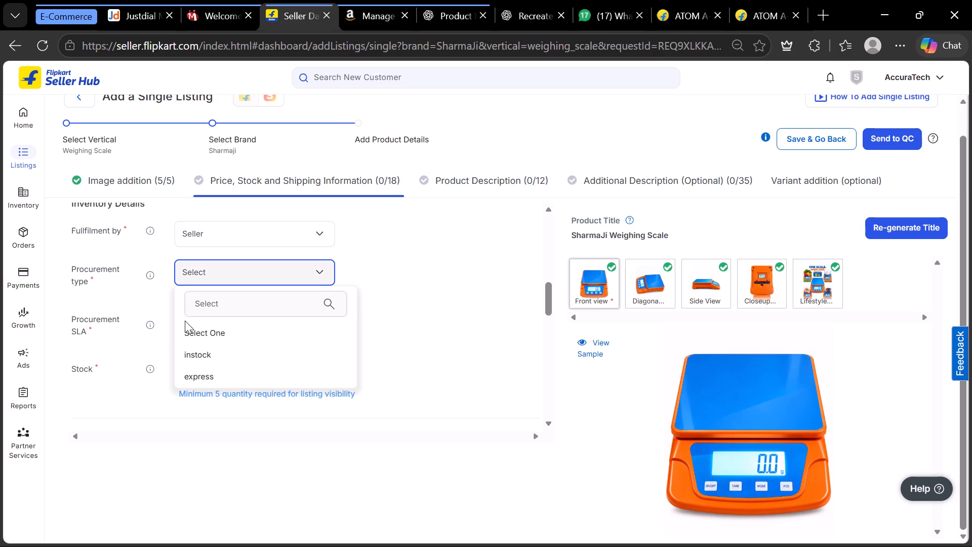
left_click(210, 378)
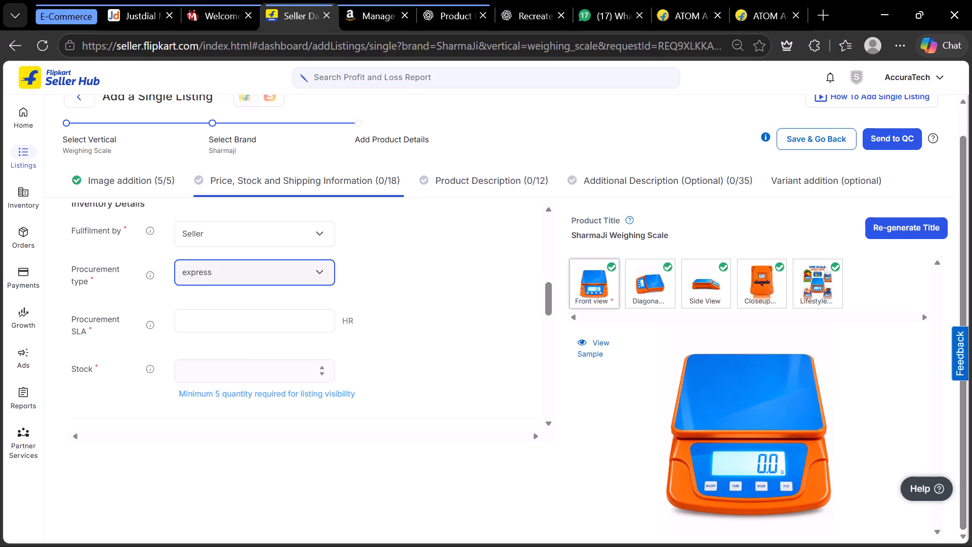
Set the procurement SLA to 2 hours and the stock to 50.
left_click(236, 328)
key("2")
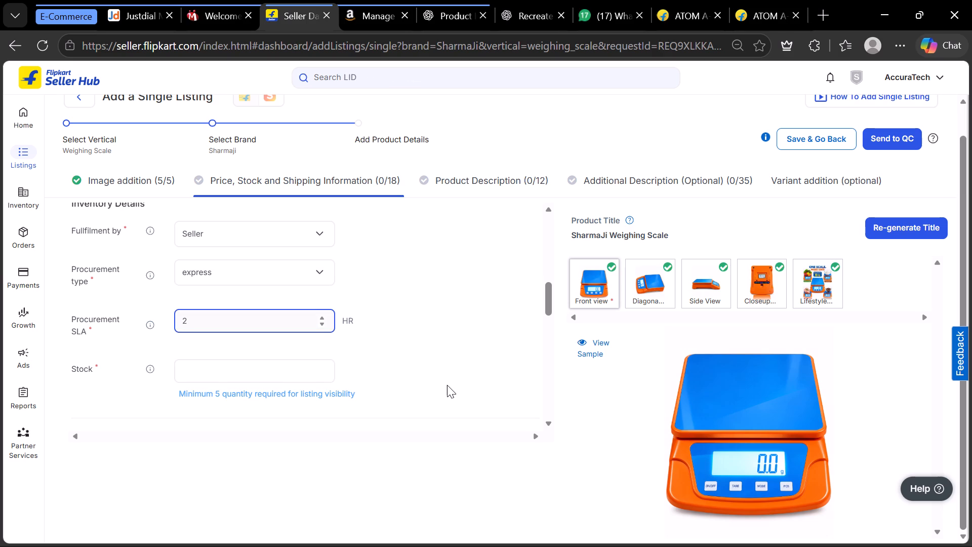
left_click(447, 384)
left_click(308, 374)
type("50")
left_click(435, 378)
Choose Flipkart as the shipping provider for the listing.
scroll(435, 378, "down", 1)
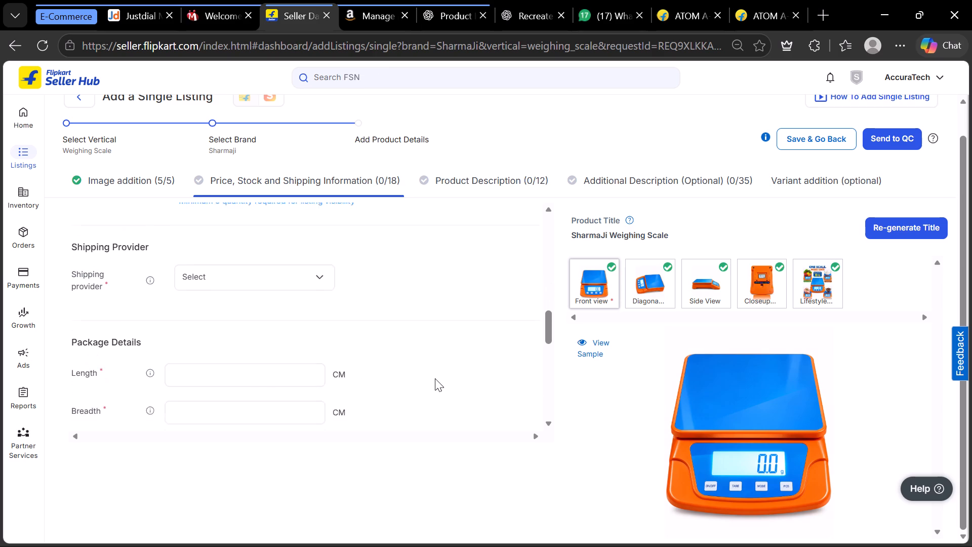
scroll(435, 378, "down", 1)
left_click(275, 256)
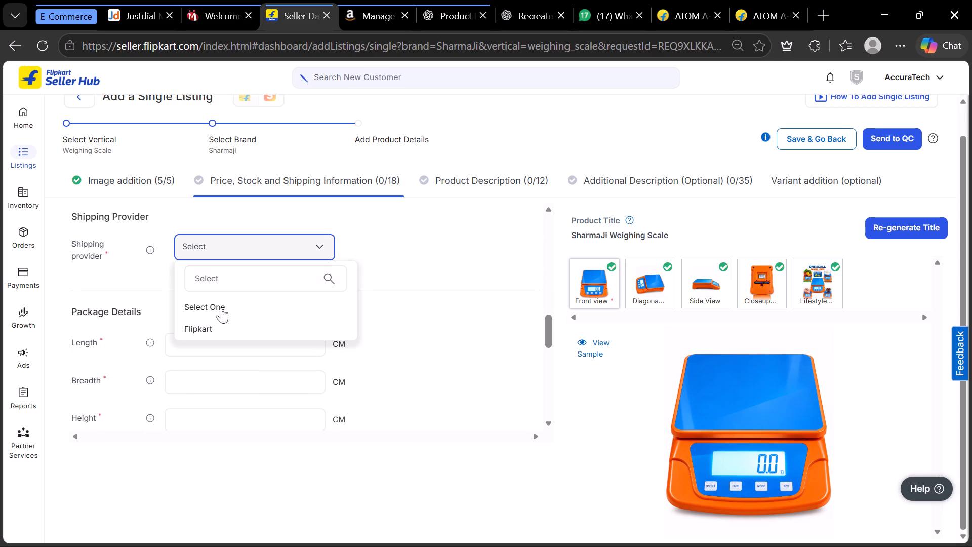
left_click(218, 322)
left_click(220, 312)
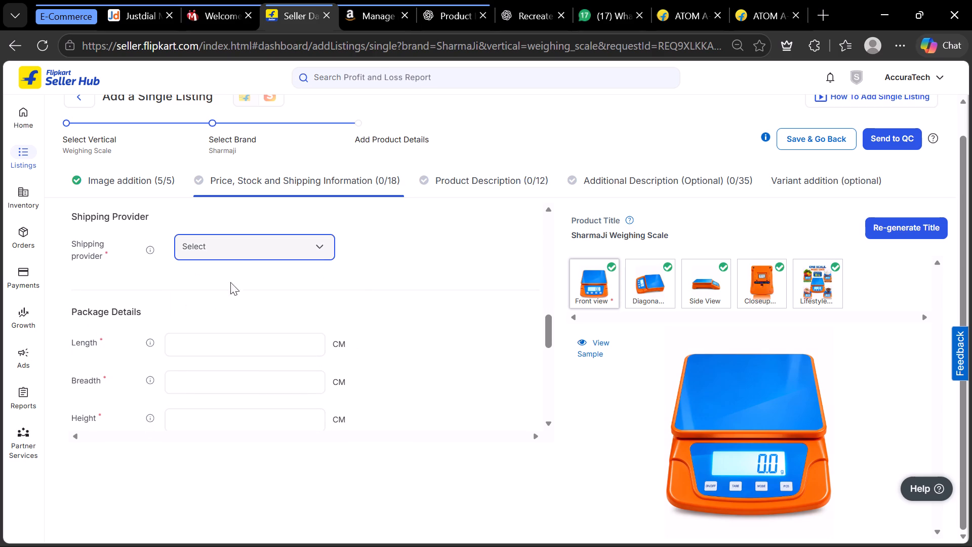
left_click(239, 255)
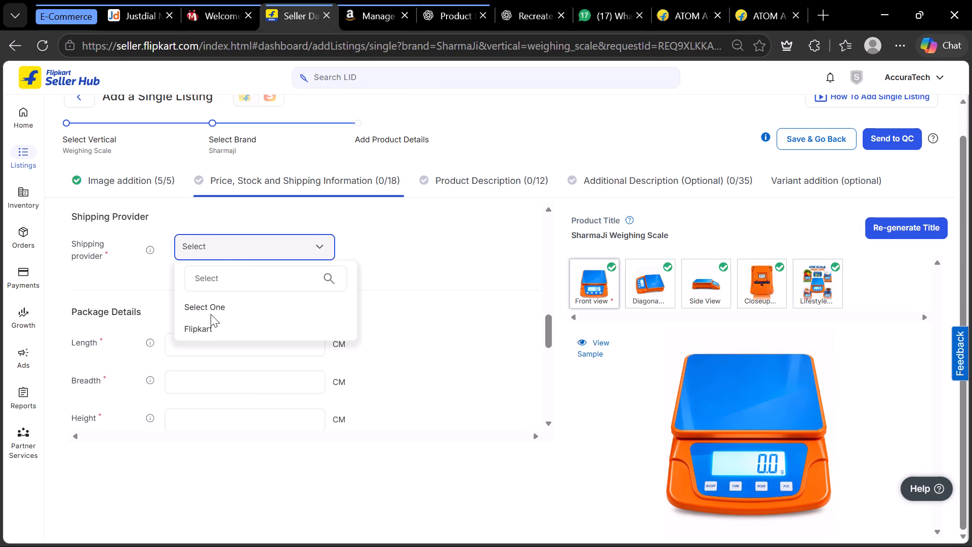
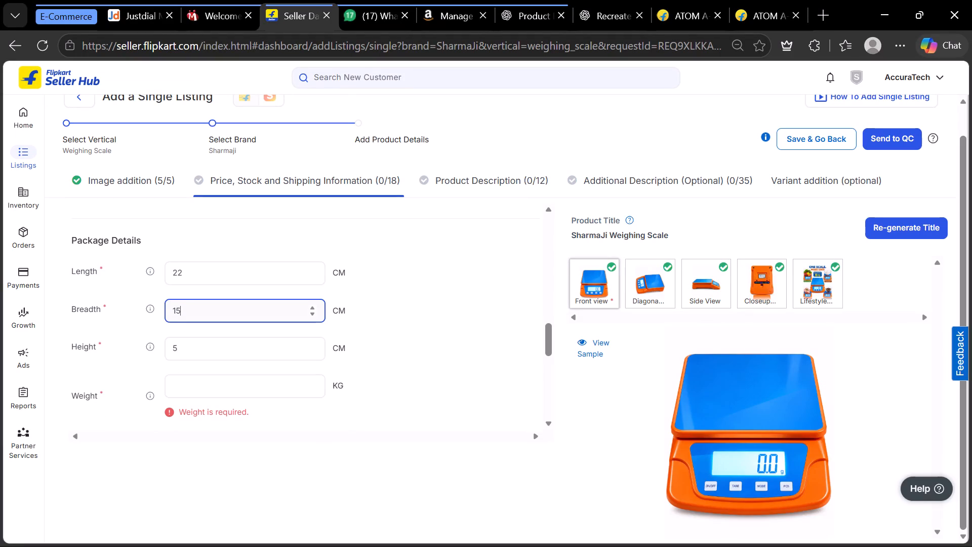
Set the package weight to 0.40 kg in the package details.
left_click(267, 387)
type("0.400")
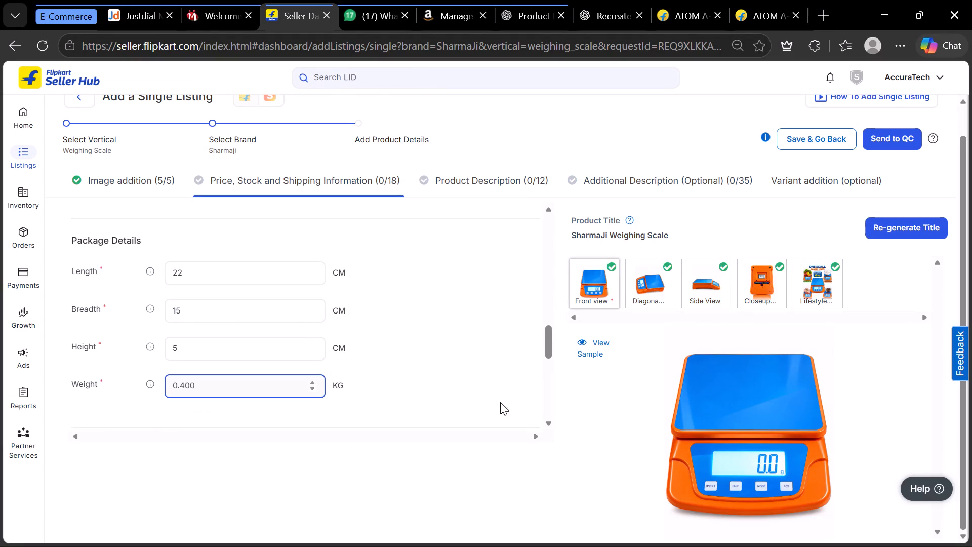
key("BackSpace")
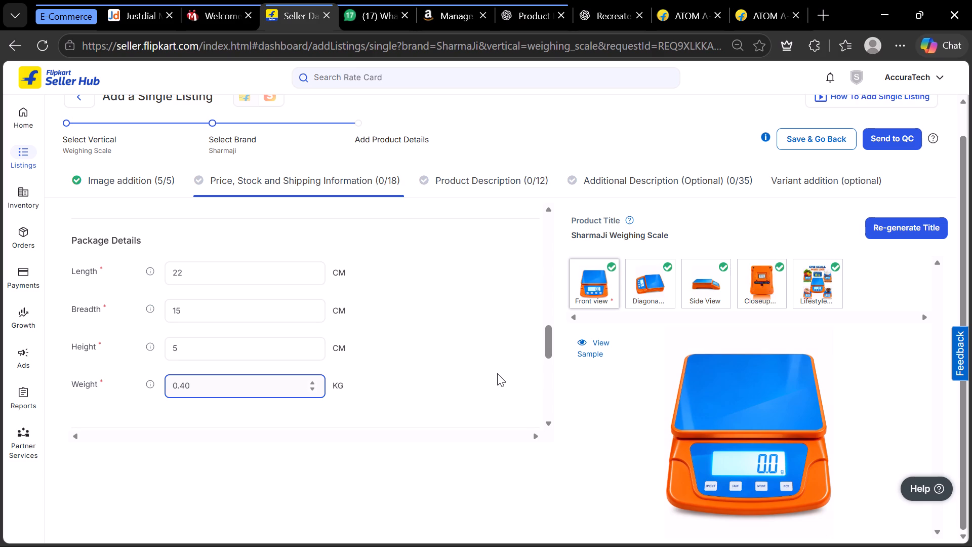
left_click(497, 373)
In the tax details, pick HSN code 84231000 for household scales and set the tax code to GST_18.
scroll(497, 373, "down", 2)
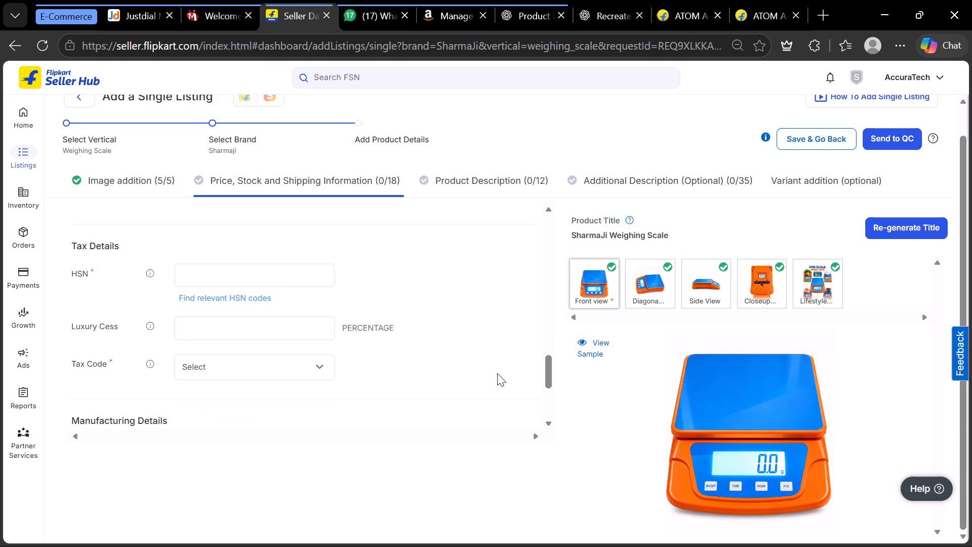
scroll(497, 373, "down", 1)
left_click(240, 271)
left_click(240, 292)
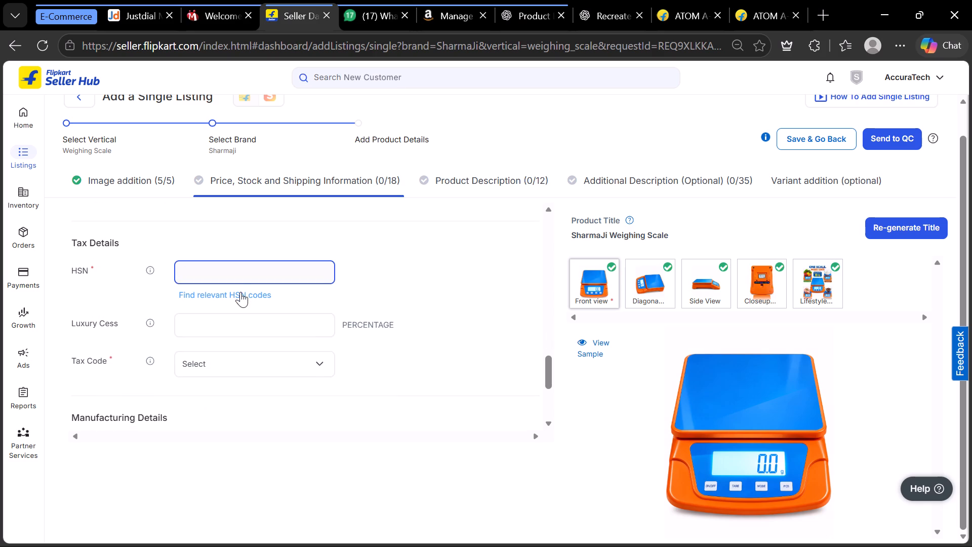
left_click(764, 274)
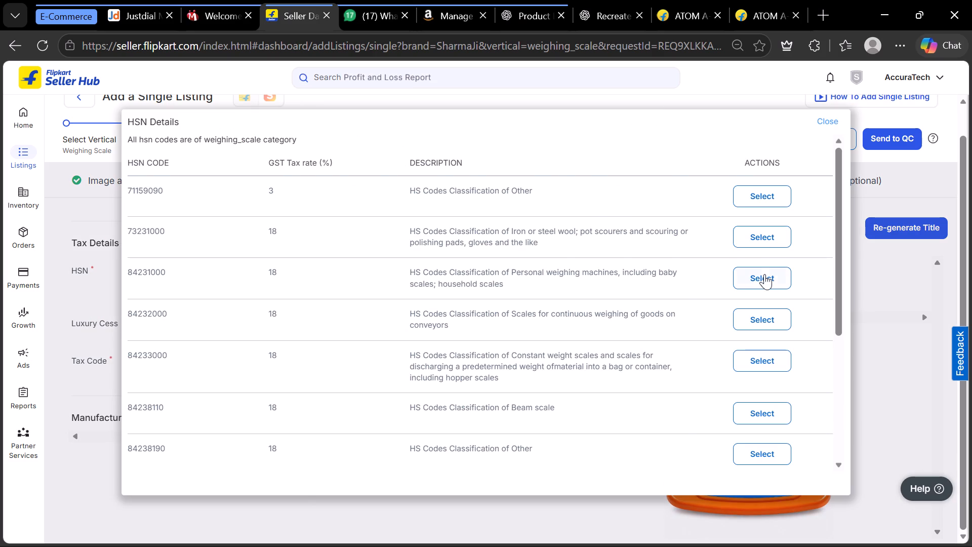
left_click(288, 360)
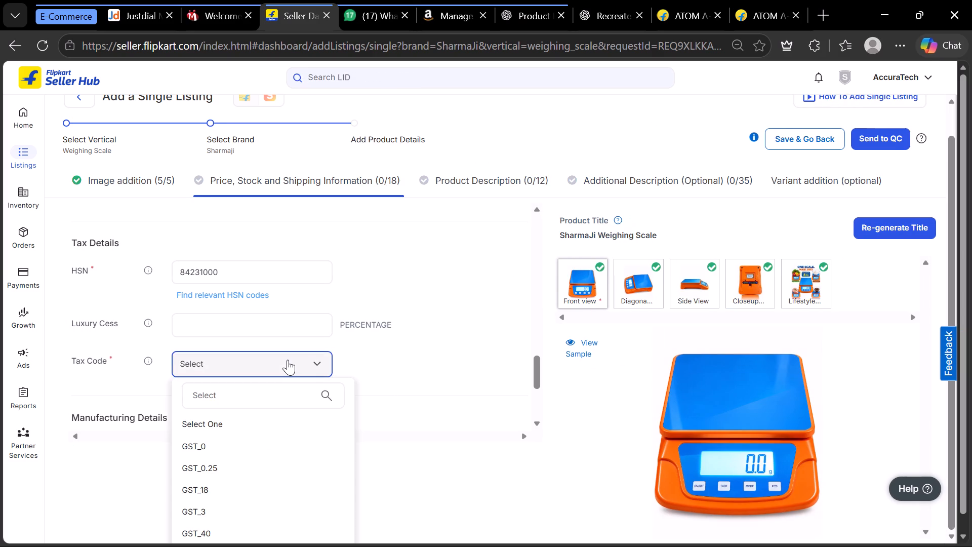
left_click(211, 490)
Search India as country of origin using the saved info entry that fills manufacturer AccuraTech and packer AccuraTech Machine Hub.
scroll(424, 406, "down", 2)
left_click(269, 266)
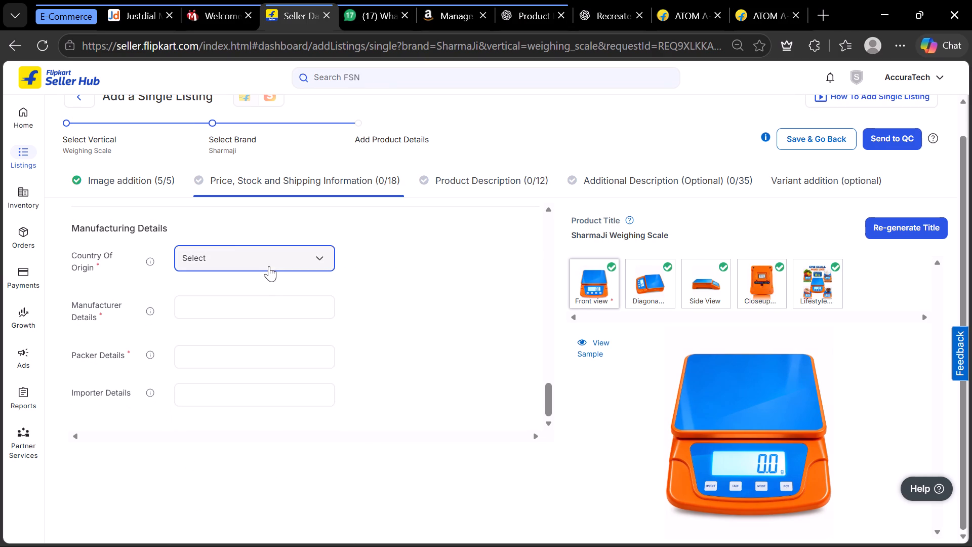
left_click(235, 292)
type("indi")
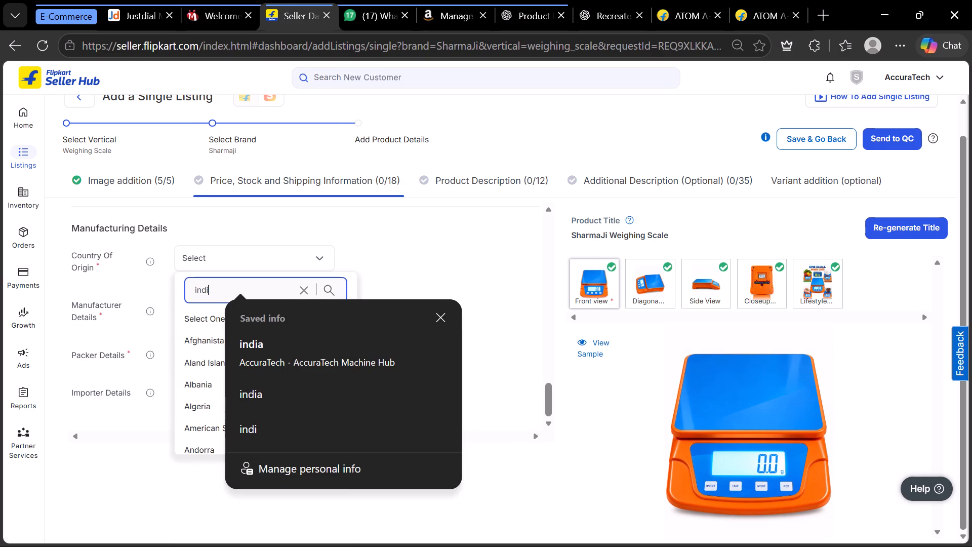
left_click(317, 358)
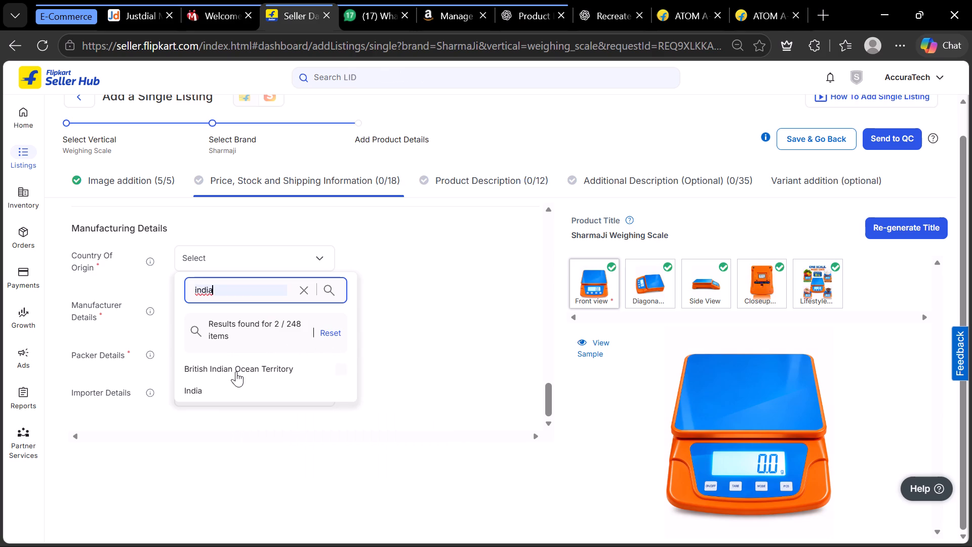
left_click(420, 312)
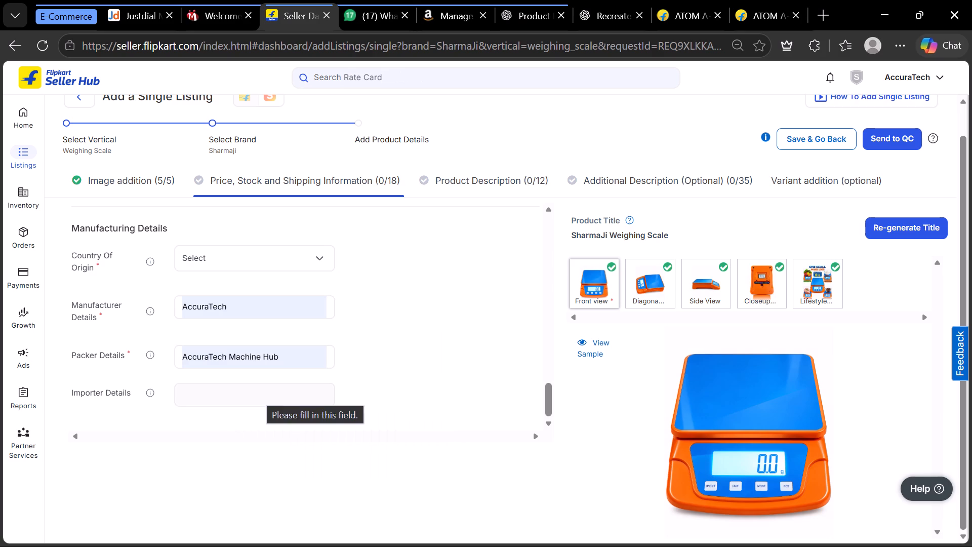
left_click(258, 394)
left_click(383, 348)
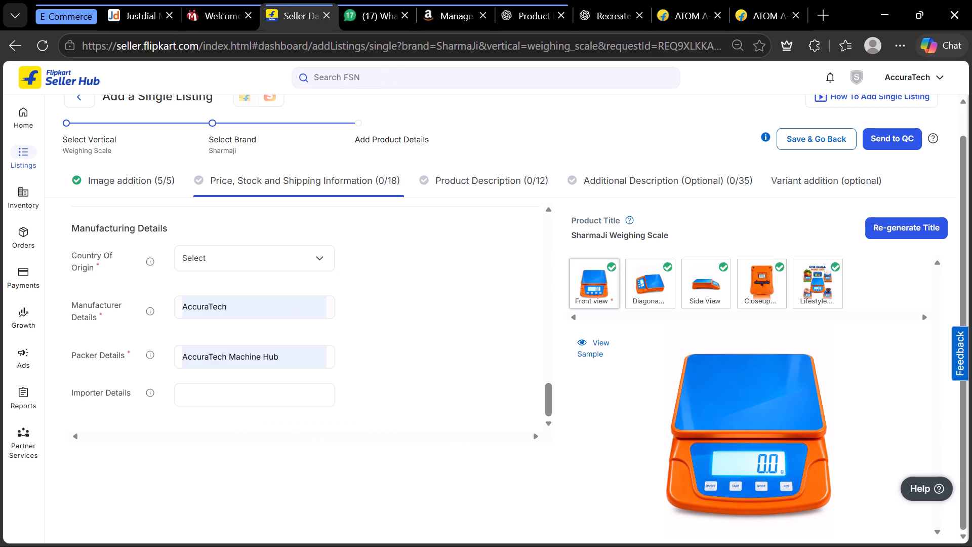
Replace the manufacturer details with ATOM Machine.
left_click(283, 315)
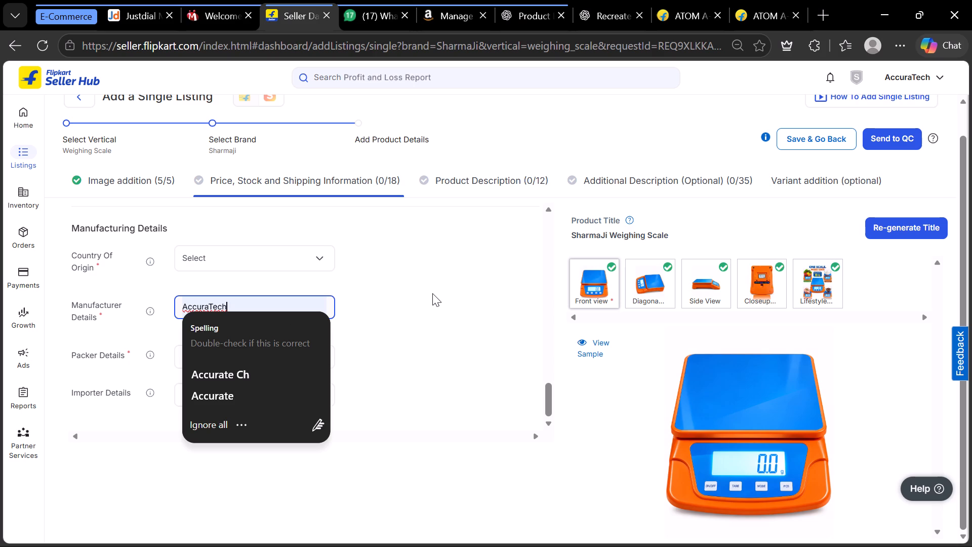
key("BackSpace")
key("BackSpace")
key("BackSpace")
key("BackSpace")
key("BackSpace")
key("BackSpace")
key("BackSpace")
key("BackSpace")
key("BackSpace")
key("BackSpace")
key("BackSpace")
key("BackSpace")
key("BackSpace")
key("BackSpace")
key("BackSpace")
key("BackSpace")
key("BackSpace")
type("ATOM")
key("space")
type("Macho")
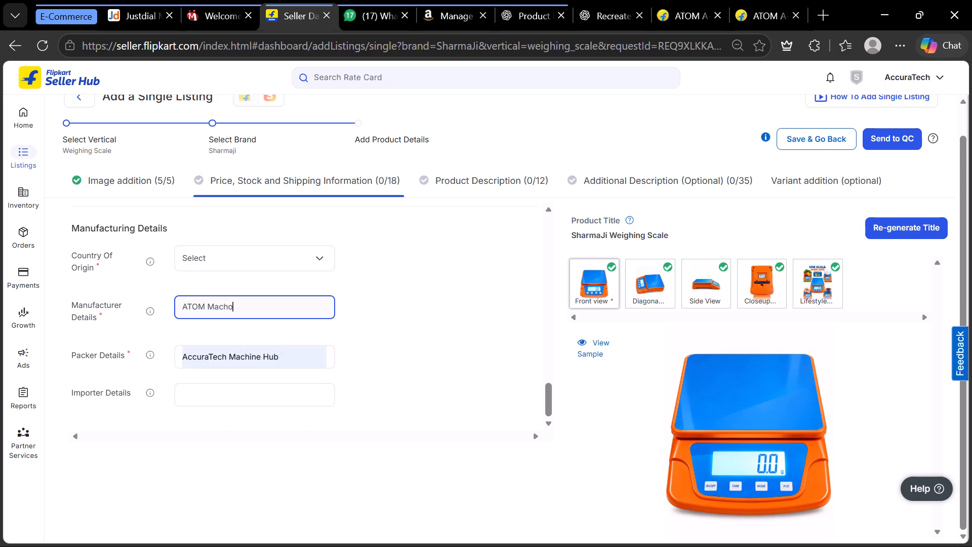
key("BackSpace")
type("ine")
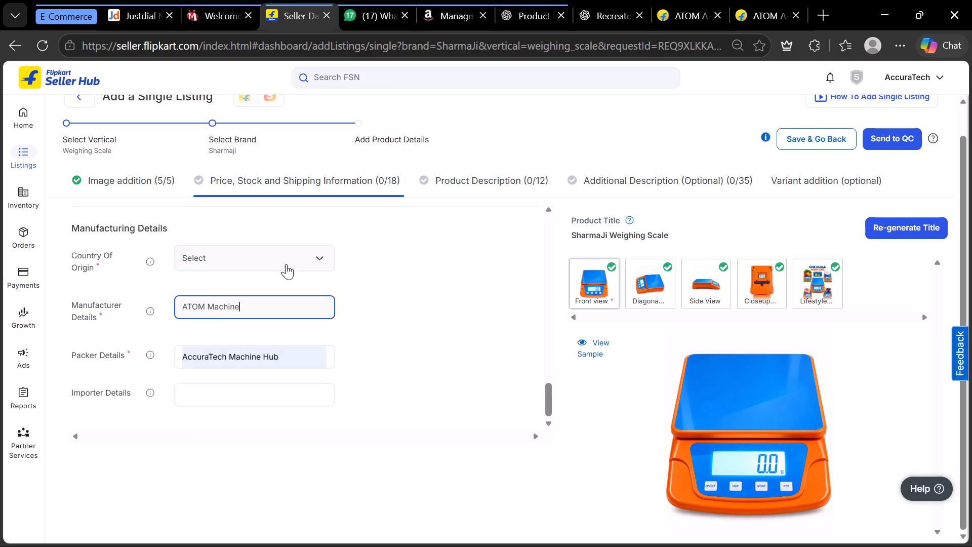
Set the country of origin to India.
left_click(292, 261)
left_click(230, 293)
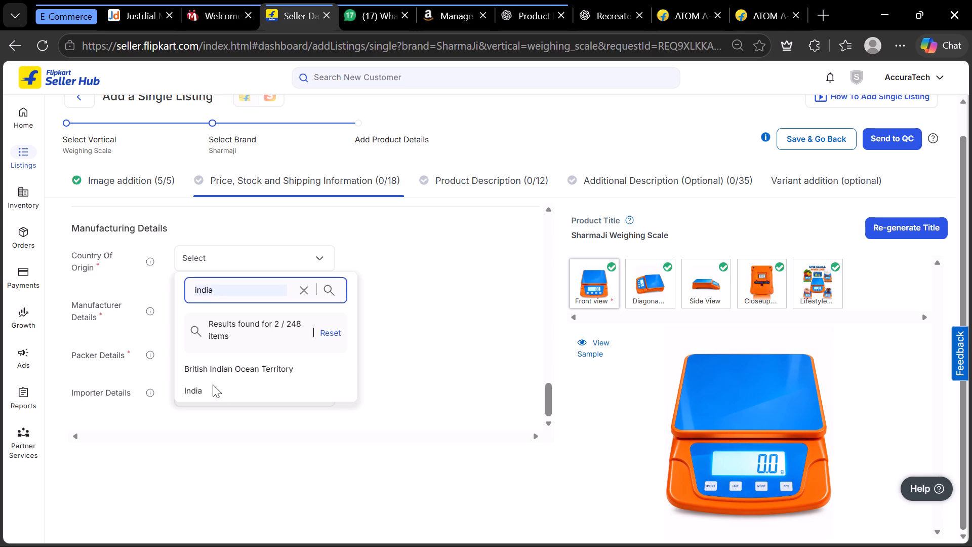
left_click(213, 386)
left_click_drag(421, 289, 465, 193)
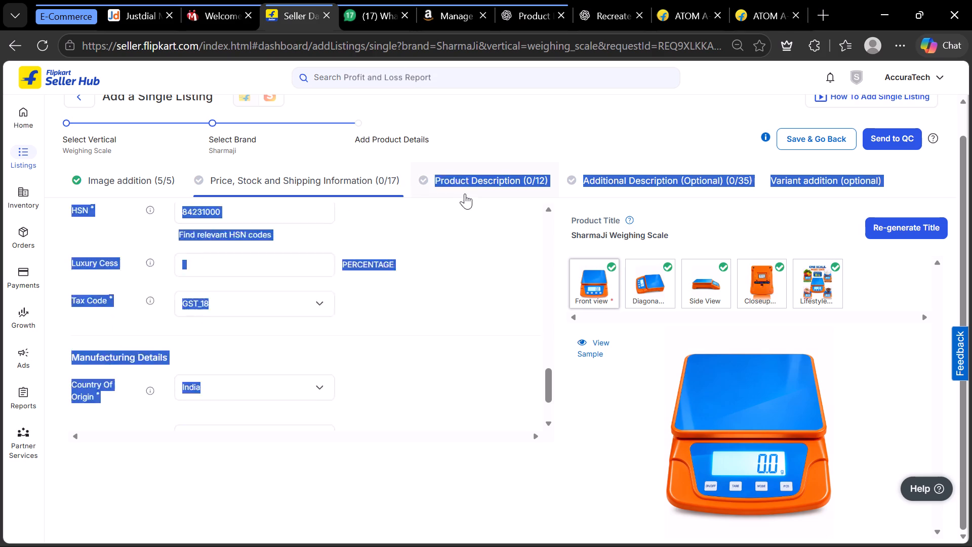
left_click_drag(465, 193, 463, 193)
left_click(460, 188)
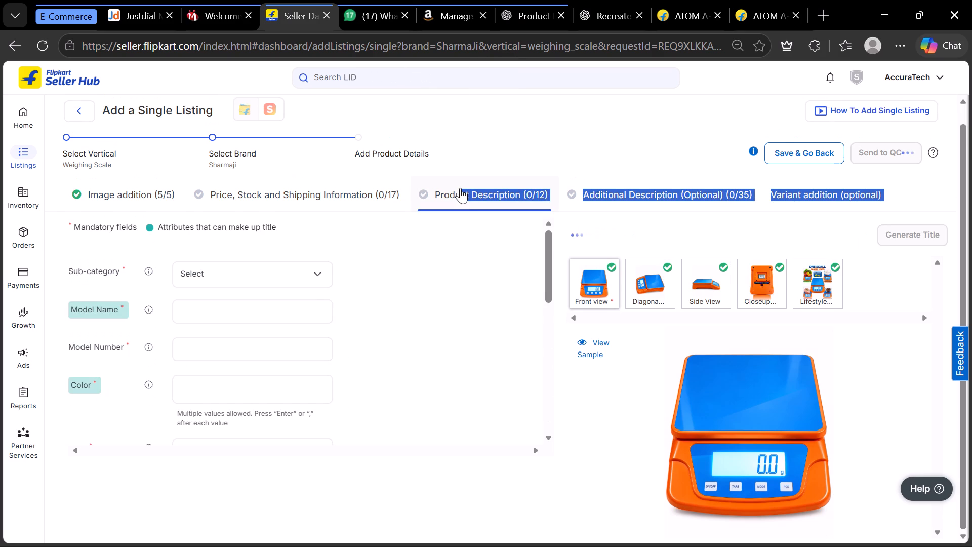
left_click(409, 299)
scroll(293, 275, "up", 5)
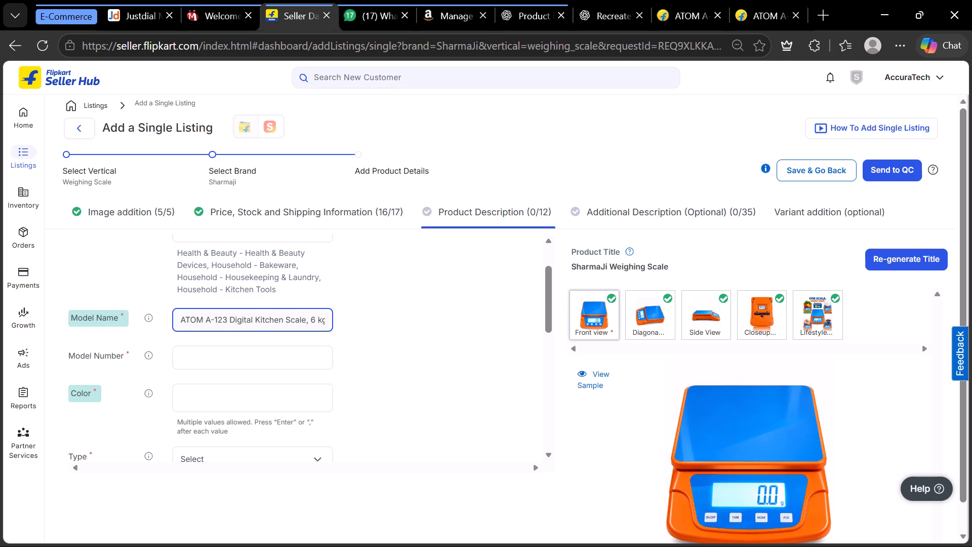
Remove the leading ATOM A-123 from the model name so it starts with Digital Kitchen Scale.
left_click(229, 321)
key("BackSpace")
key("BackSpace")
key("BackSpace")
key("BackSpace")
key("BackSpace")
key("BackSpace")
key("BackSpace")
key("BackSpace")
key("BackSpace")
key("BackSpace")
key("BackSpace")
key("BackSpace")
key("BackSpace")
key("BackSpace")
key("BackSpace")
key("BackSpace")
key("BackSpace")
key("BackSpace")
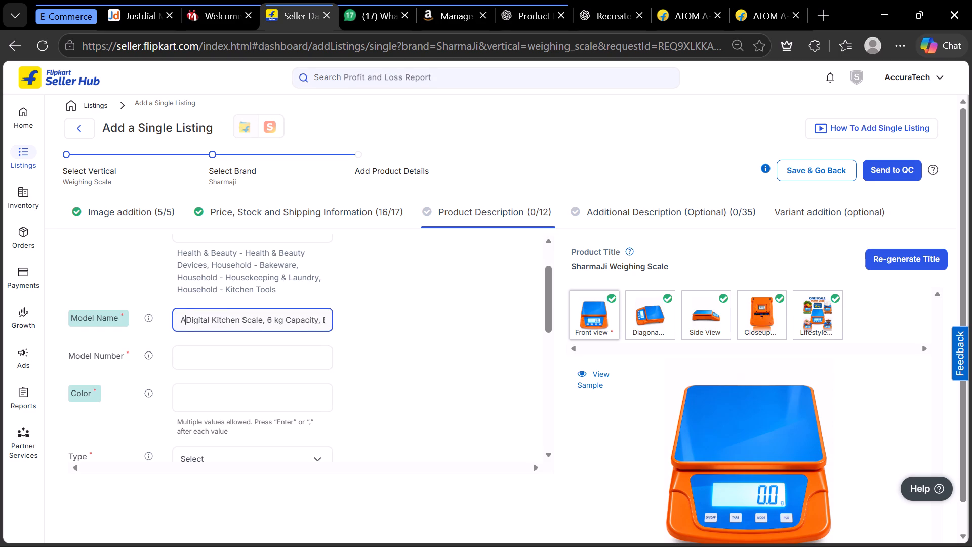
left_click(484, 386)
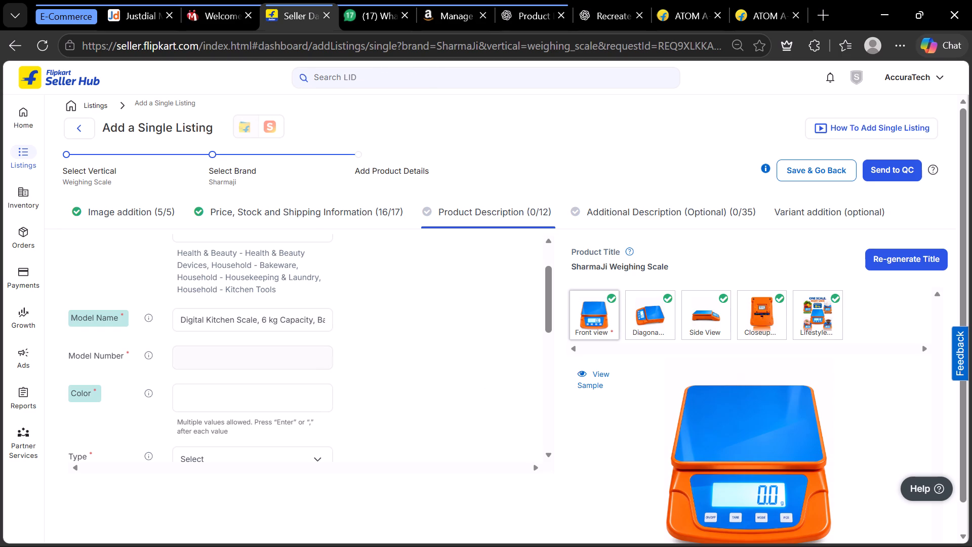
Enter Portable Kitchen 6Kg as the model number.
left_click(267, 362)
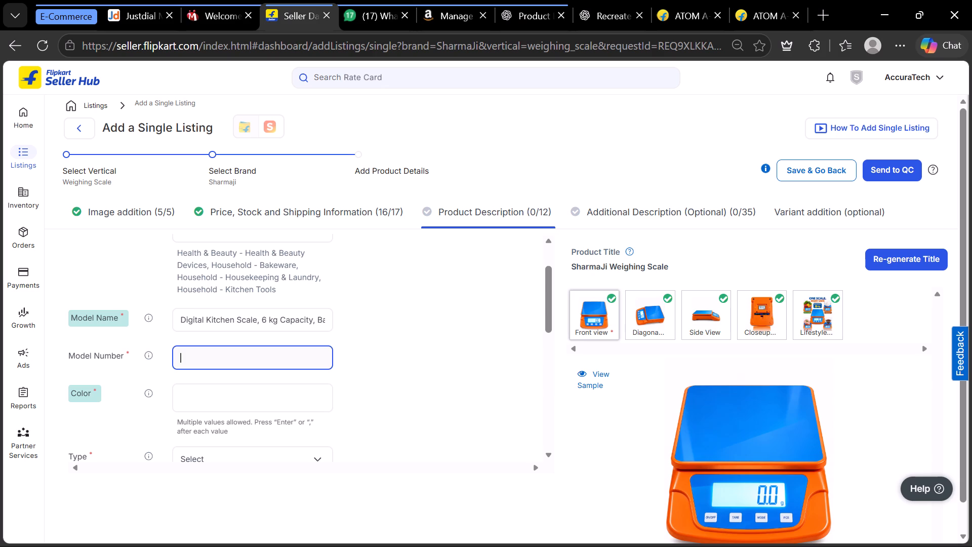
type("Portable Kitchen")
key("space")
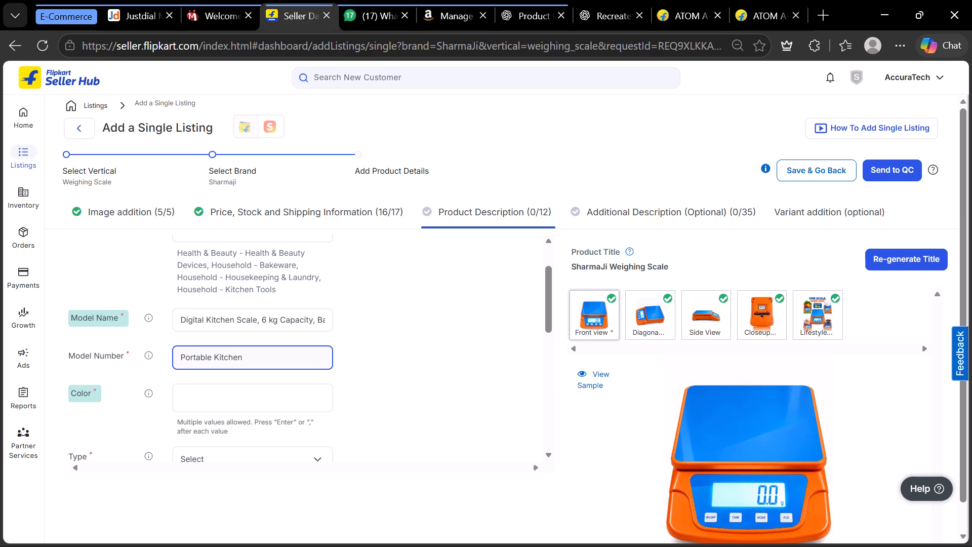
type("6Kg")
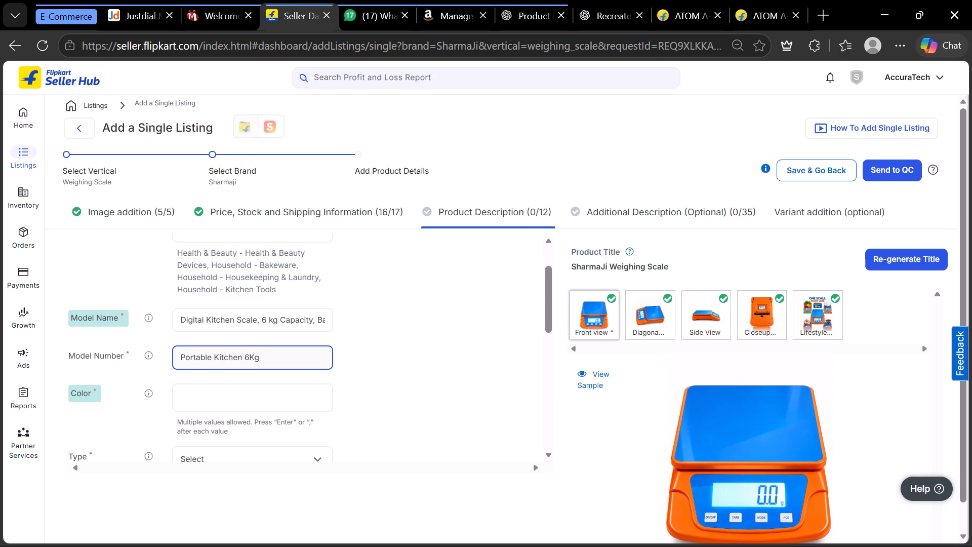
Add Orange and Blue as the product's colour values.
left_click(277, 396)
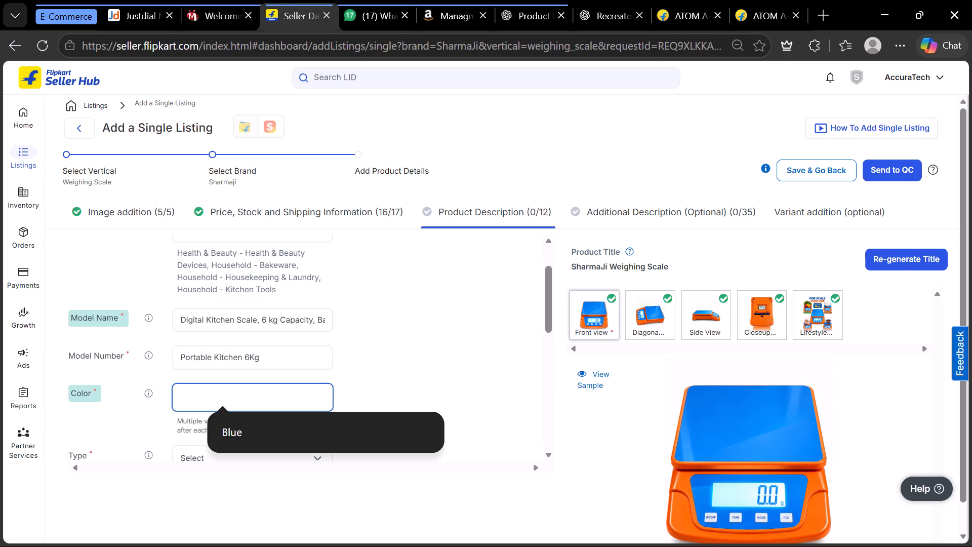
type("Orange")
key("Return")
type("Blue")
key("Return")
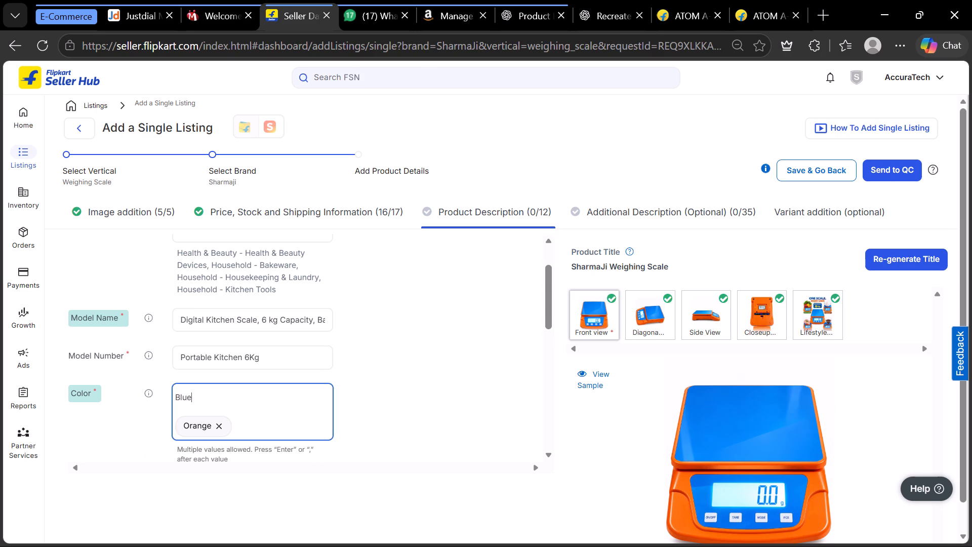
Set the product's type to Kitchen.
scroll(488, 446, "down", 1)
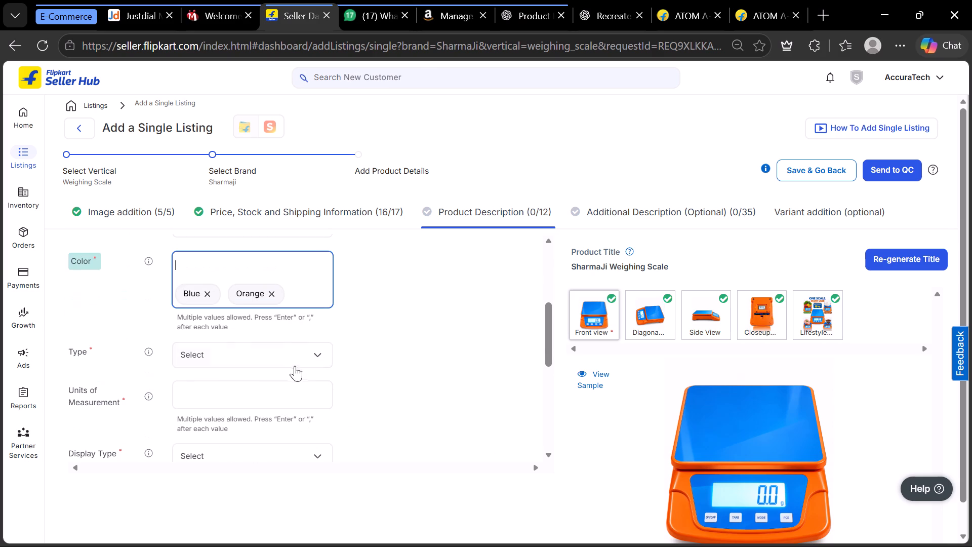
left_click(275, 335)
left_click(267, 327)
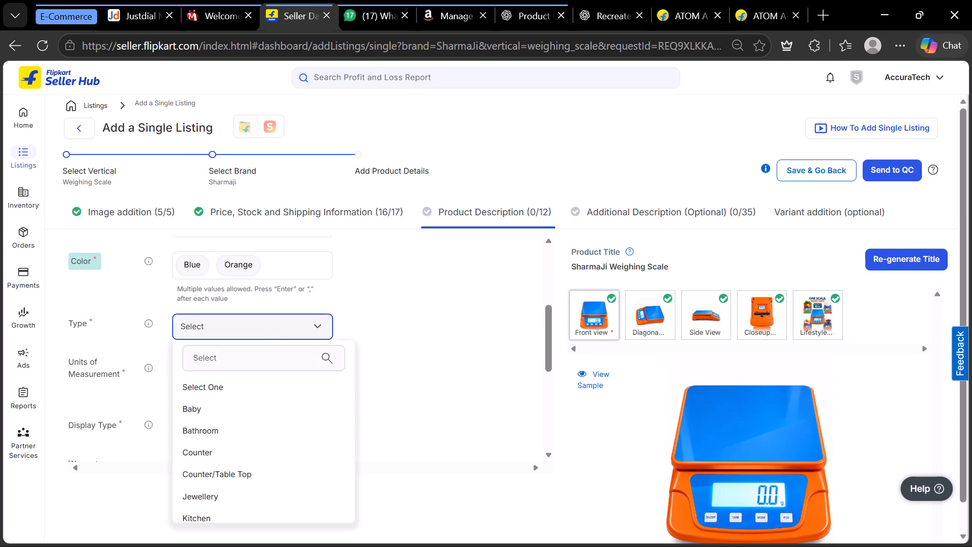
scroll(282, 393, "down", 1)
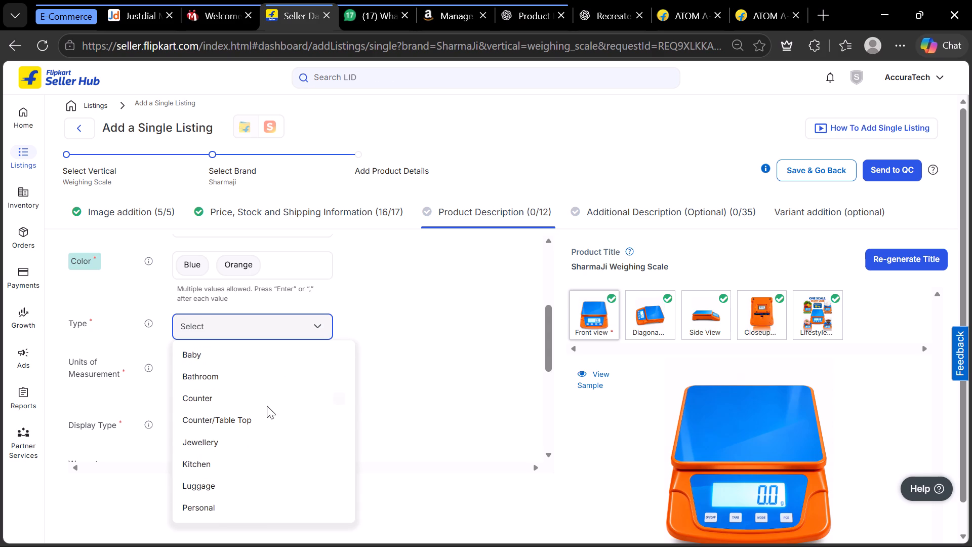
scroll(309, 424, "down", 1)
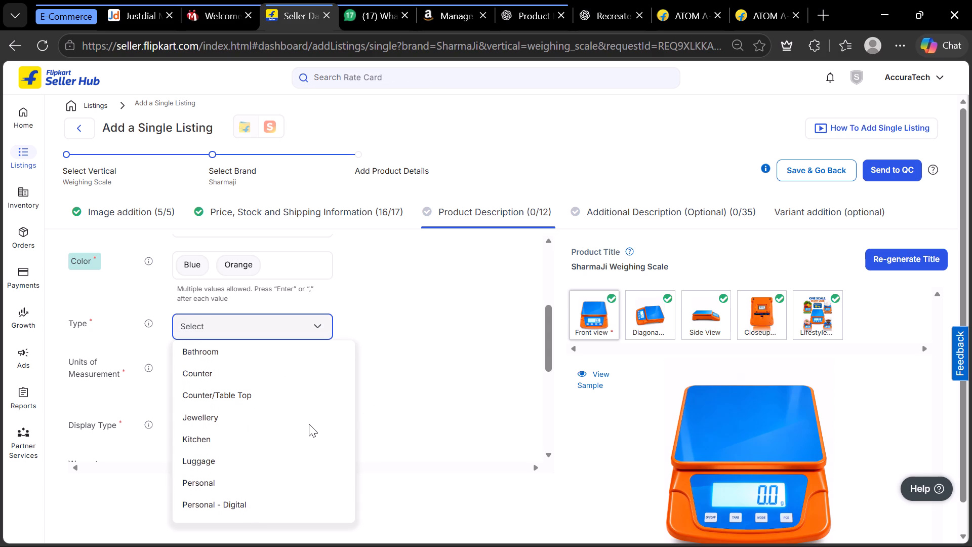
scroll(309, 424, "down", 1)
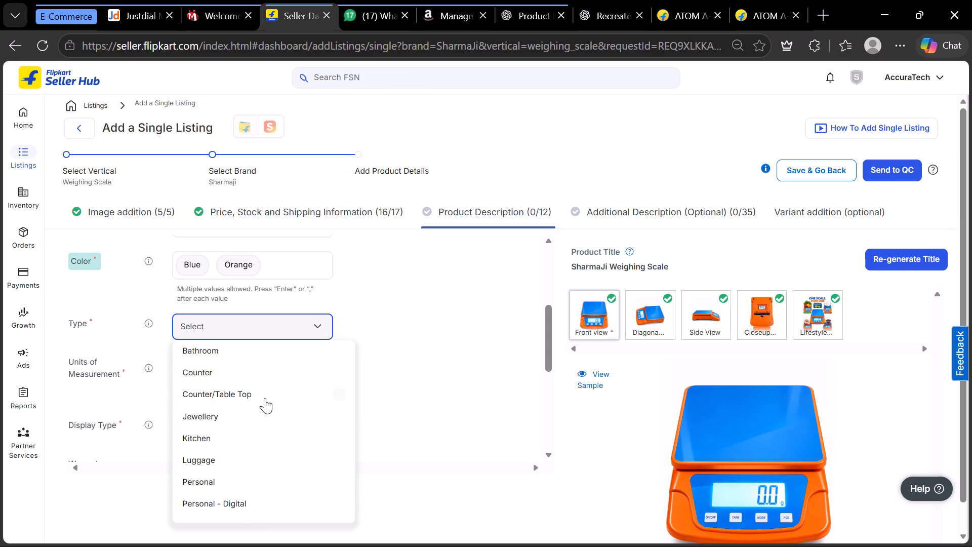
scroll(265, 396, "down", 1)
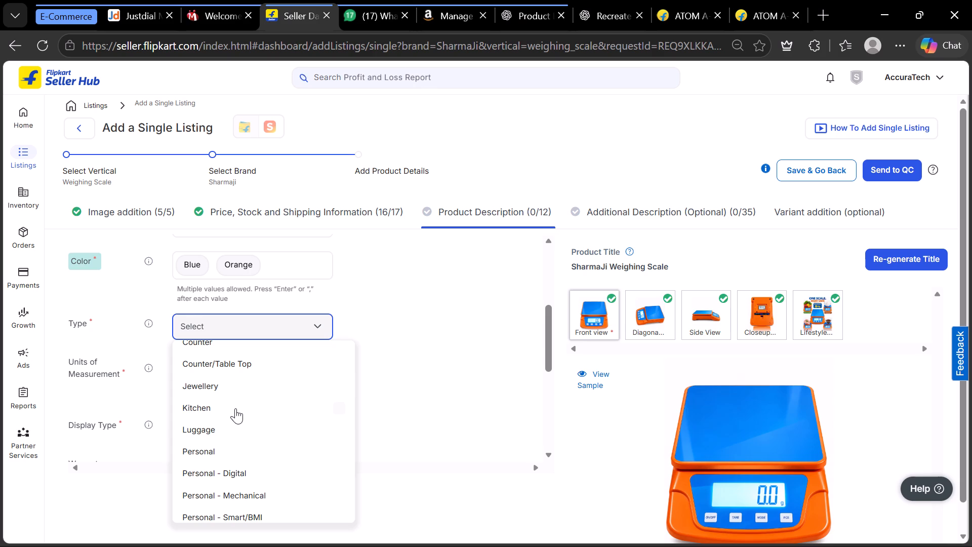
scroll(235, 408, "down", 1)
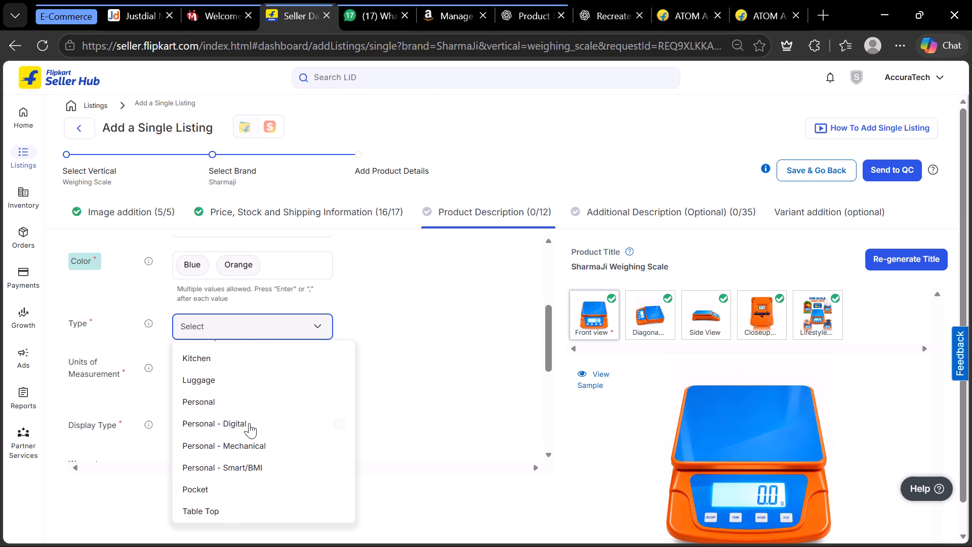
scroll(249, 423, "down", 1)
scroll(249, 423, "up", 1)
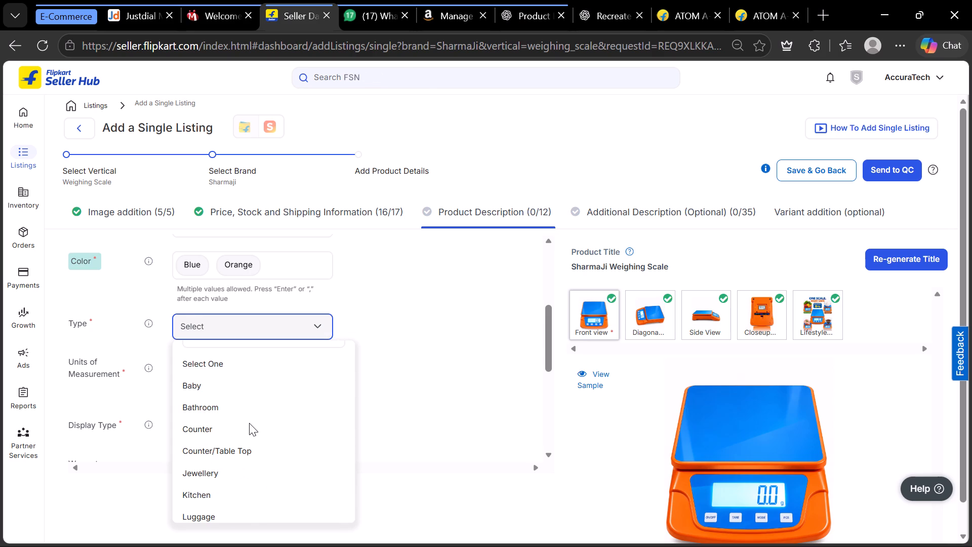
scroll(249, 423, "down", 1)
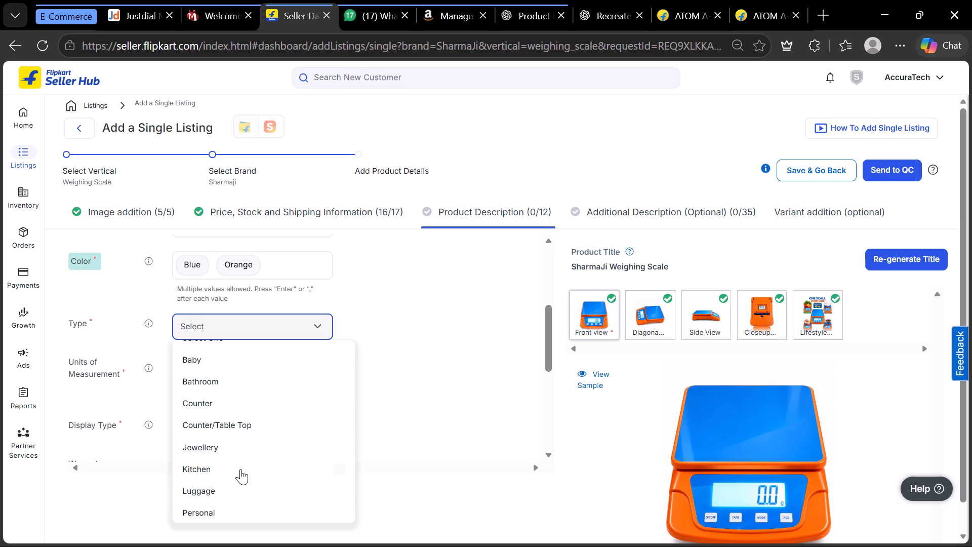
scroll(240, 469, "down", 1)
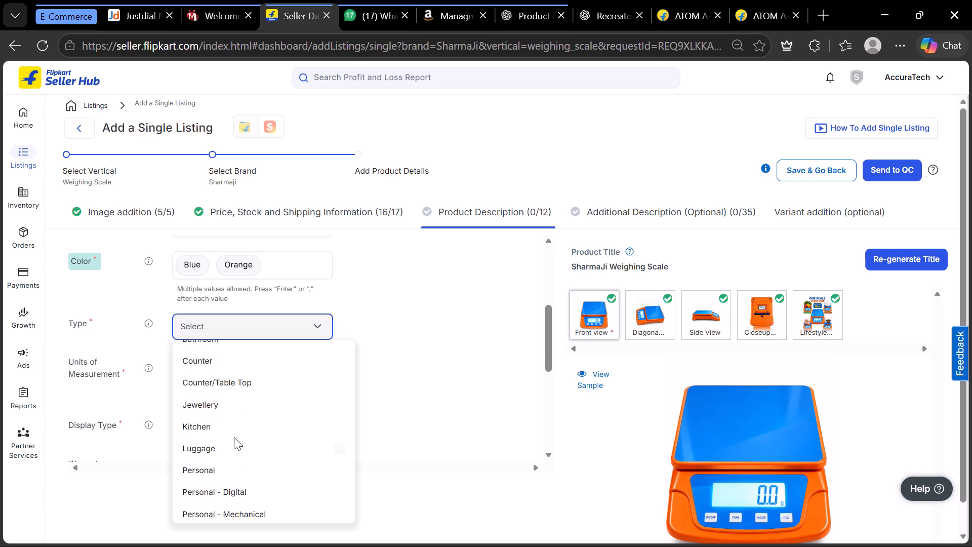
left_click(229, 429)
Change the product's type to Counter/Table Top.
scroll(328, 392, "down", 1)
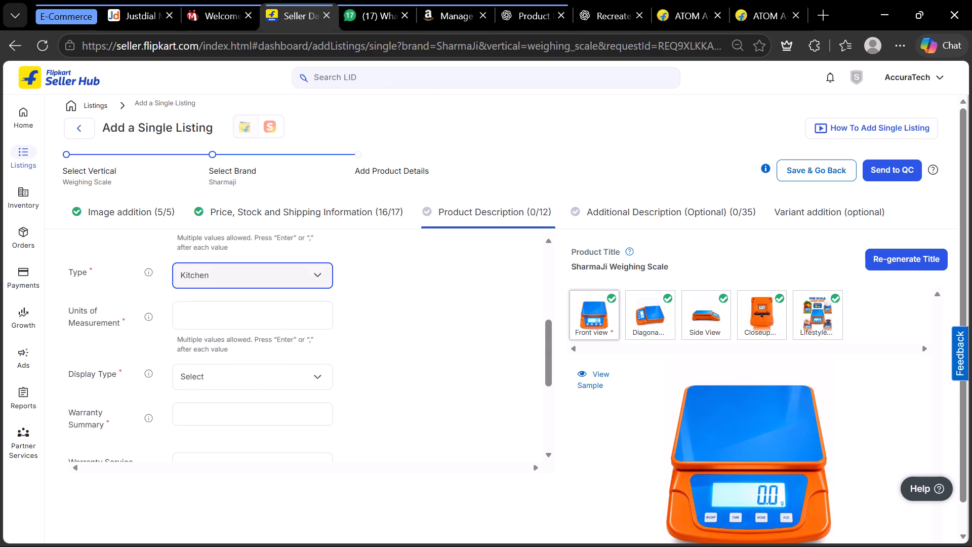
left_click(272, 325)
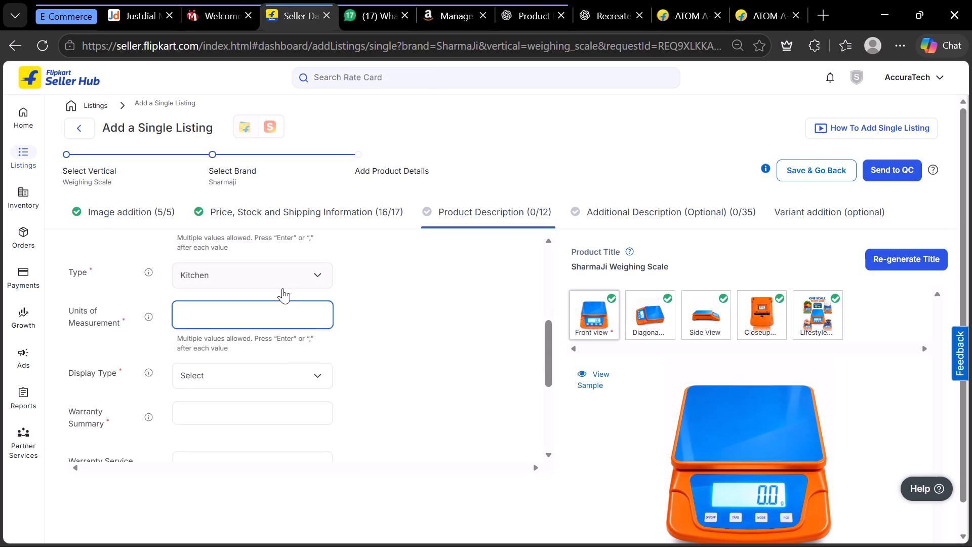
left_click(282, 288)
left_click(259, 335)
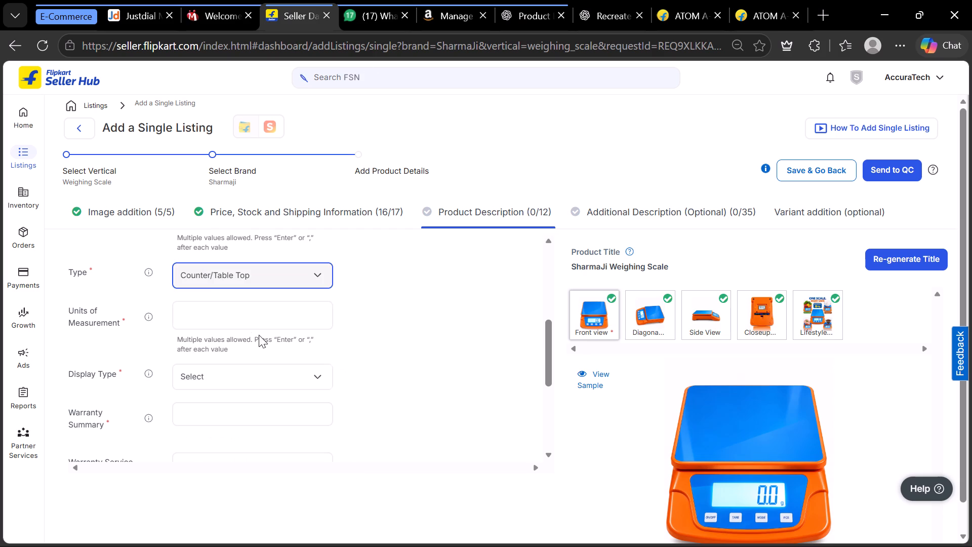
Add Gram and Kg as the units of measurement.
left_click(261, 324)
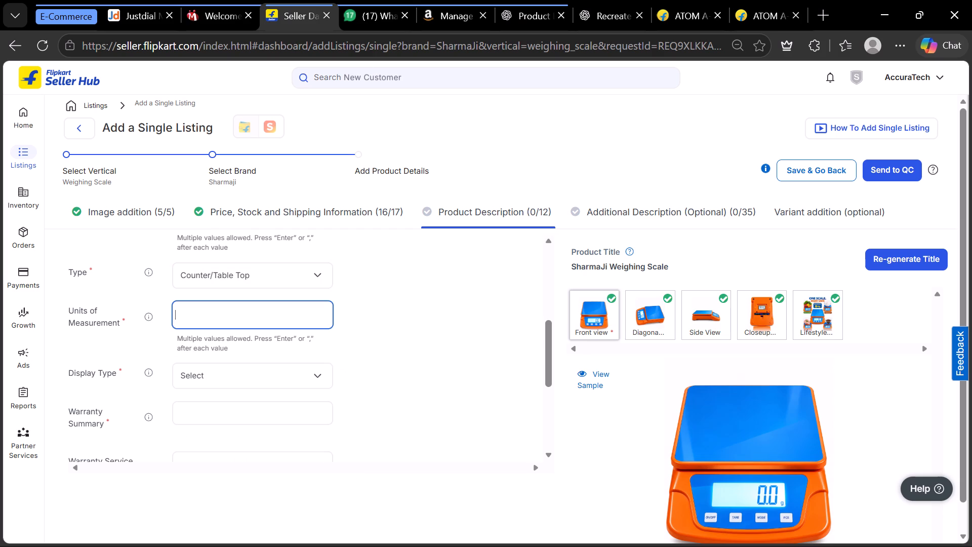
type("Gram")
key("Return")
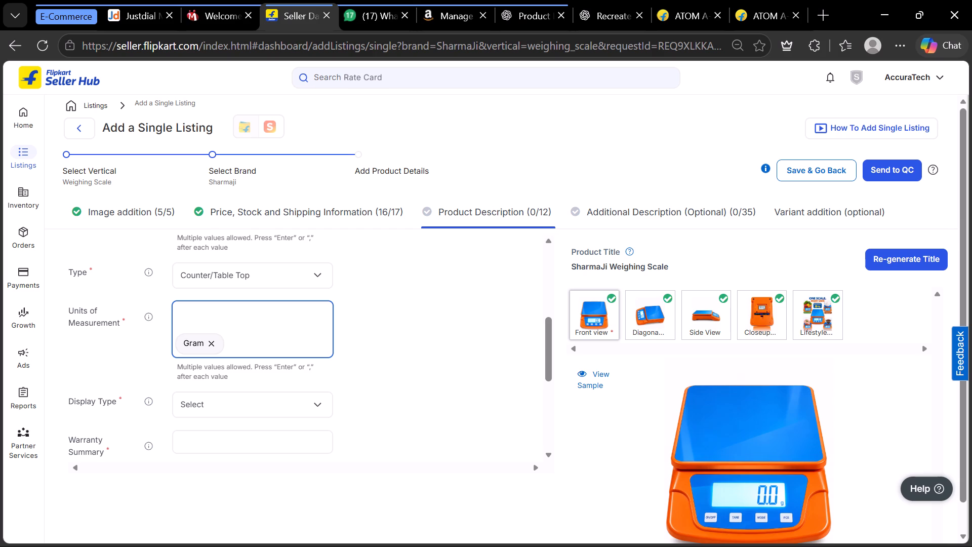
type("Kg")
key("Return")
left_click(391, 360)
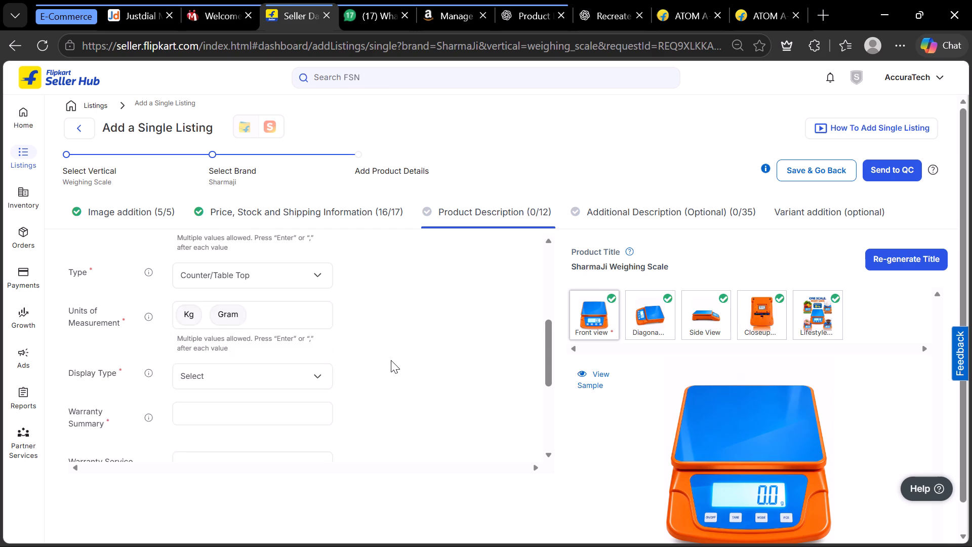
Set the display type to Digital.
scroll(391, 360, "down", 1)
left_click(318, 326)
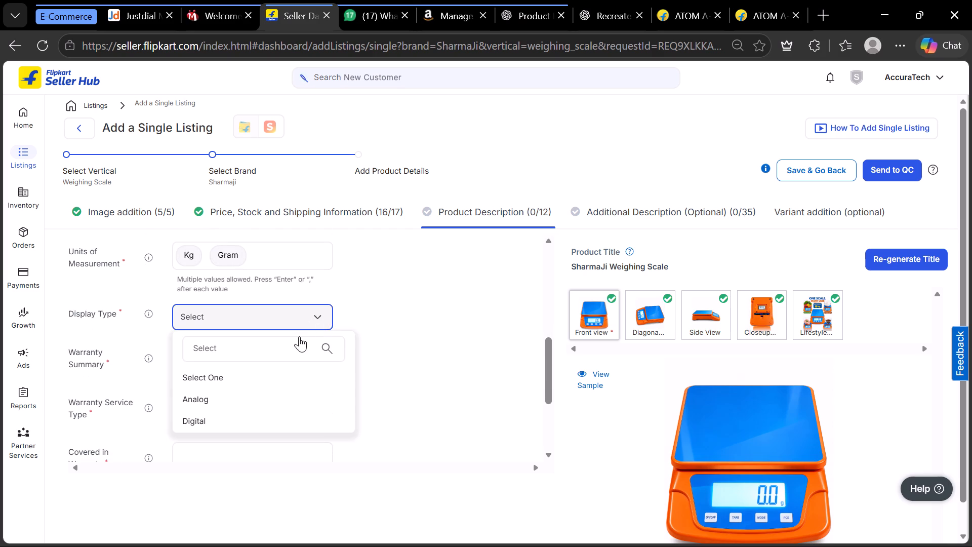
left_click(210, 420)
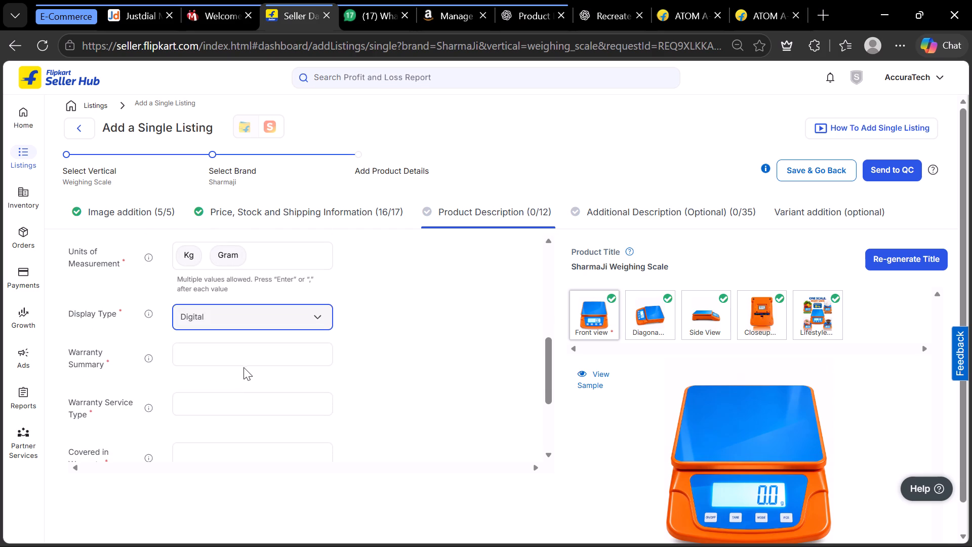
Enter NA for the warranty summary, warranty service type, covered in warranty and not covered in warranty fields.
left_click(232, 350)
type("NA")
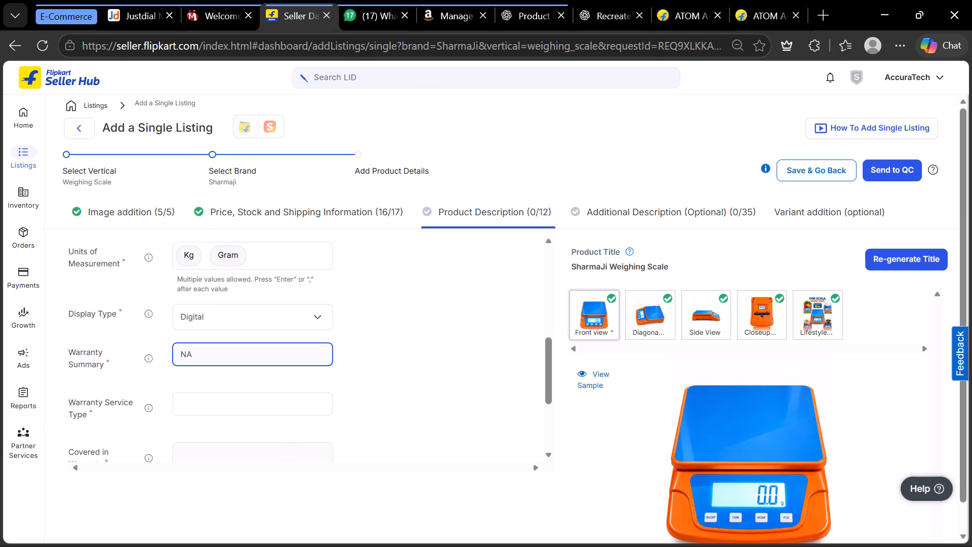
left_click(267, 400)
type("NA")
scroll(473, 381, "down", 1)
left_click(219, 366)
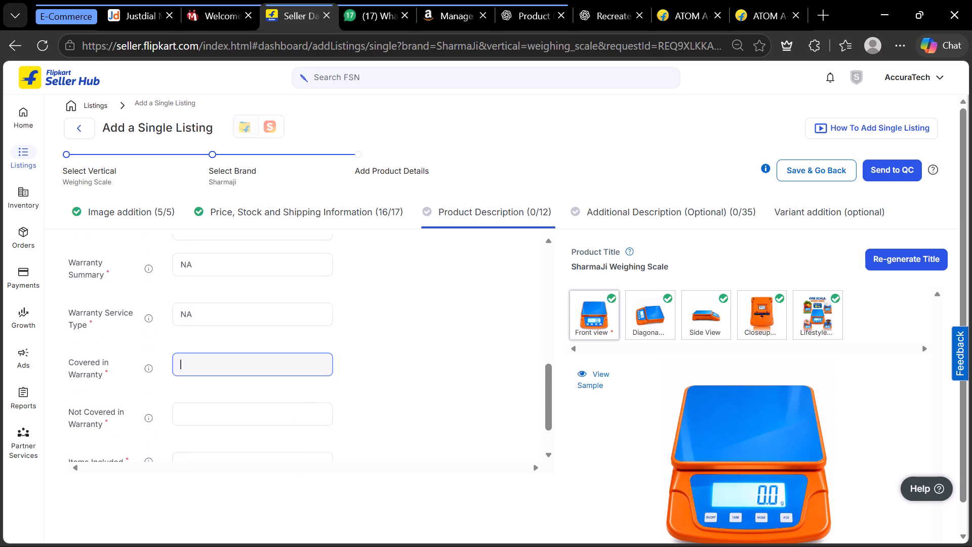
type("NA")
left_click(202, 411)
type("NA")
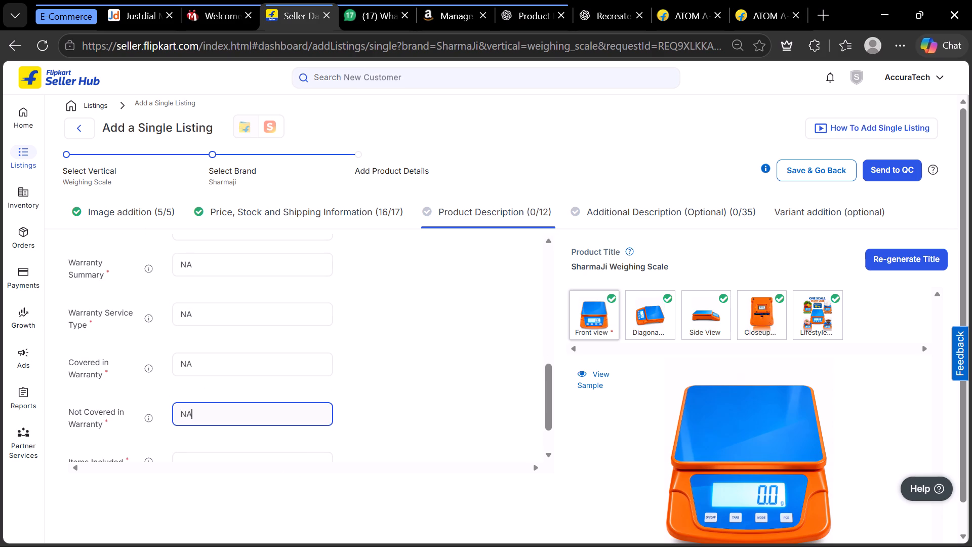
Add NA as the Items Included value.
scroll(313, 368, "down", 2)
left_click(245, 410)
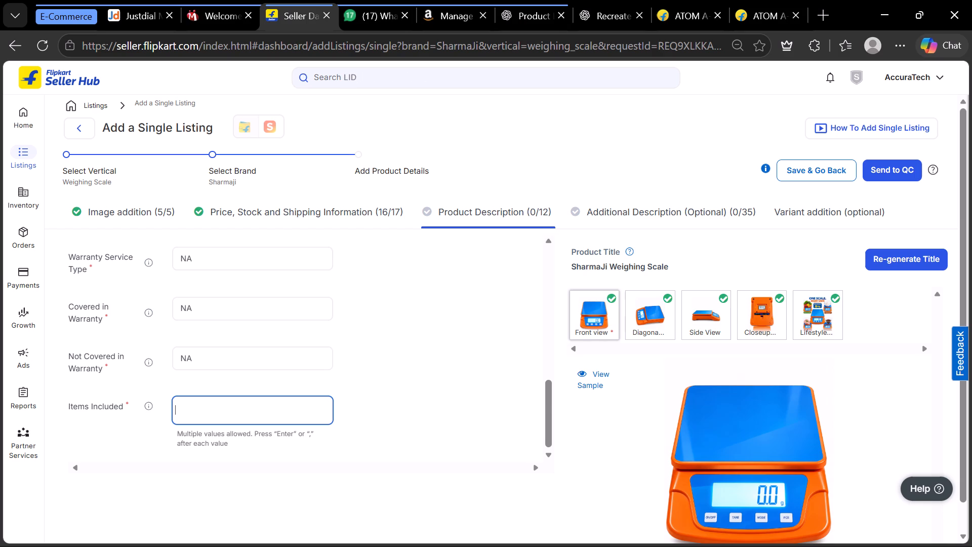
type("NA")
left_click(462, 411)
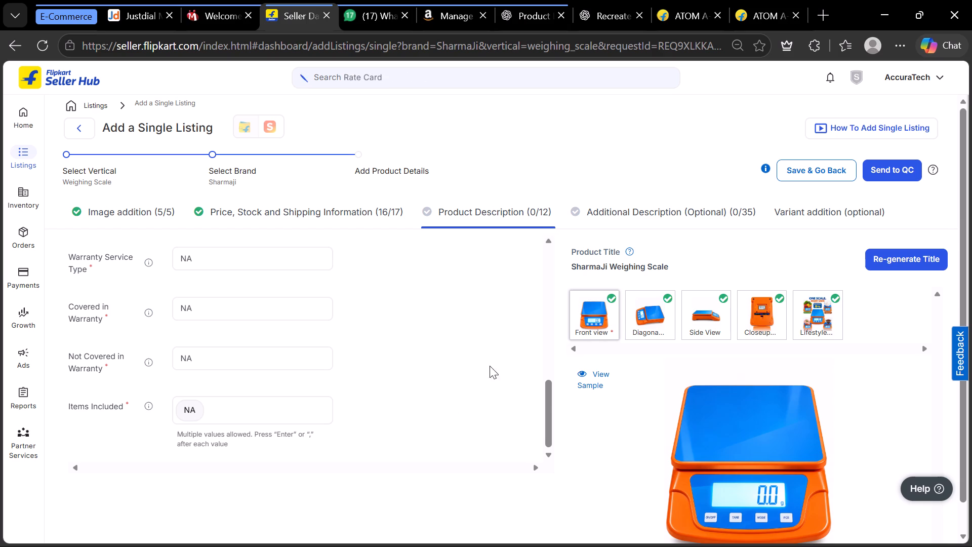
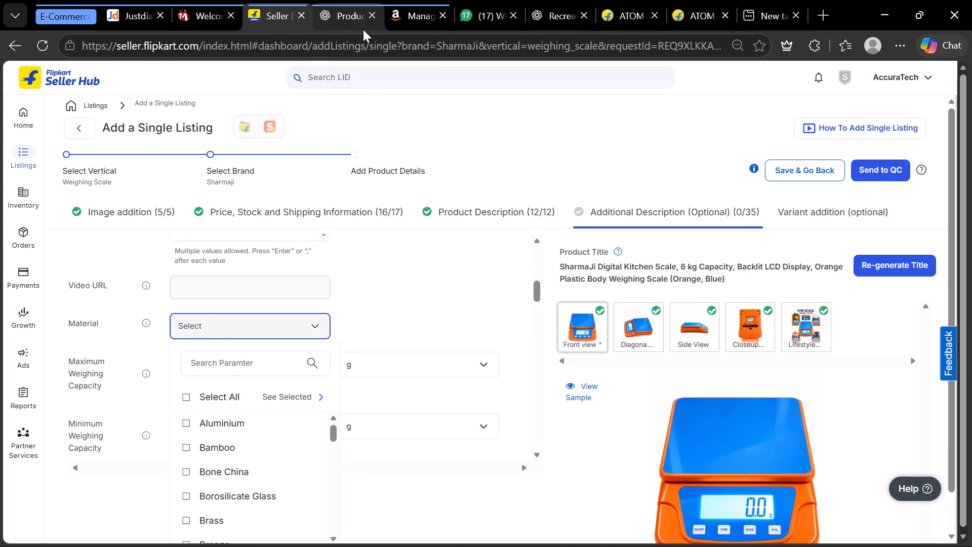
left_click(363, 29)
left_click(282, 17)
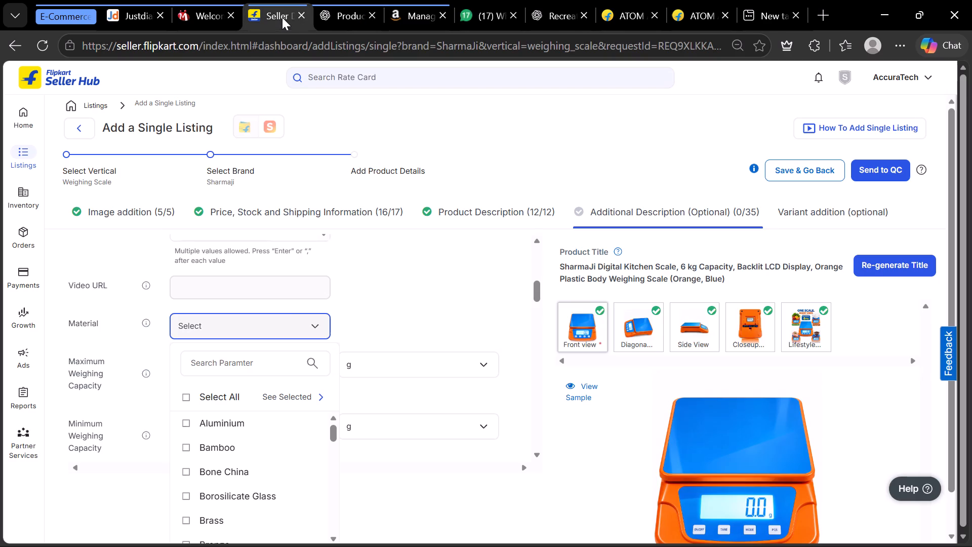
left_click(233, 370)
type("plas")
left_click(189, 427)
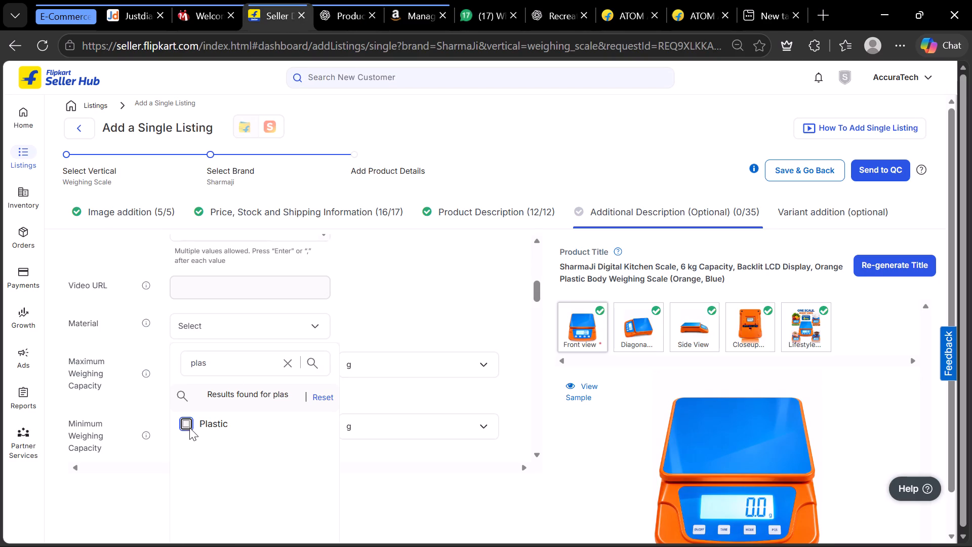
left_click(433, 331)
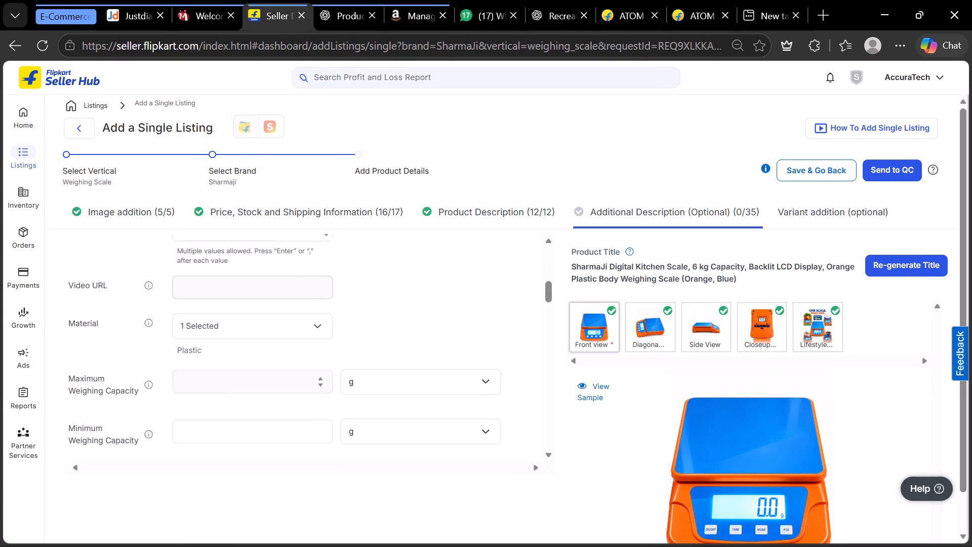
Set the scale's Maximum Weighing Capacity to 6 kg.
left_click(234, 381)
key("6")
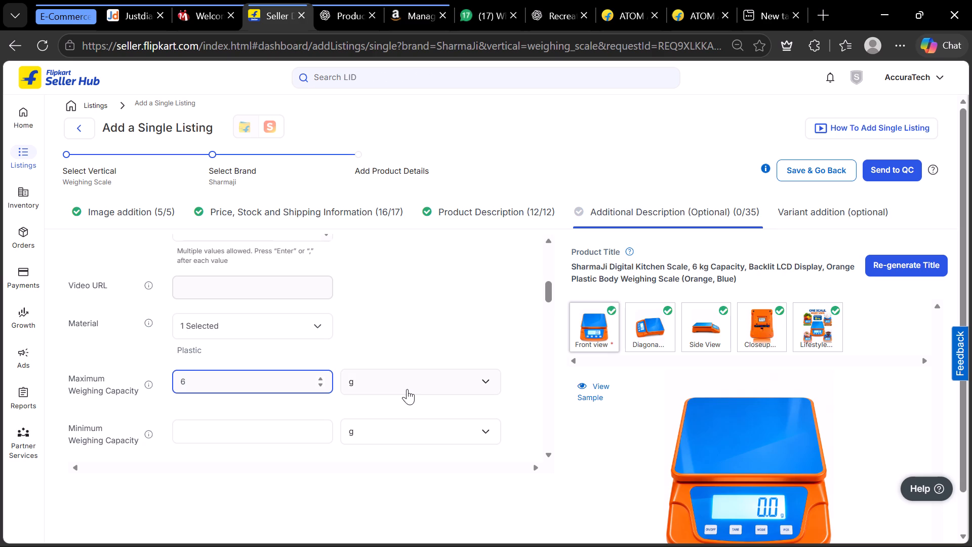
left_click(393, 387)
left_click(377, 462)
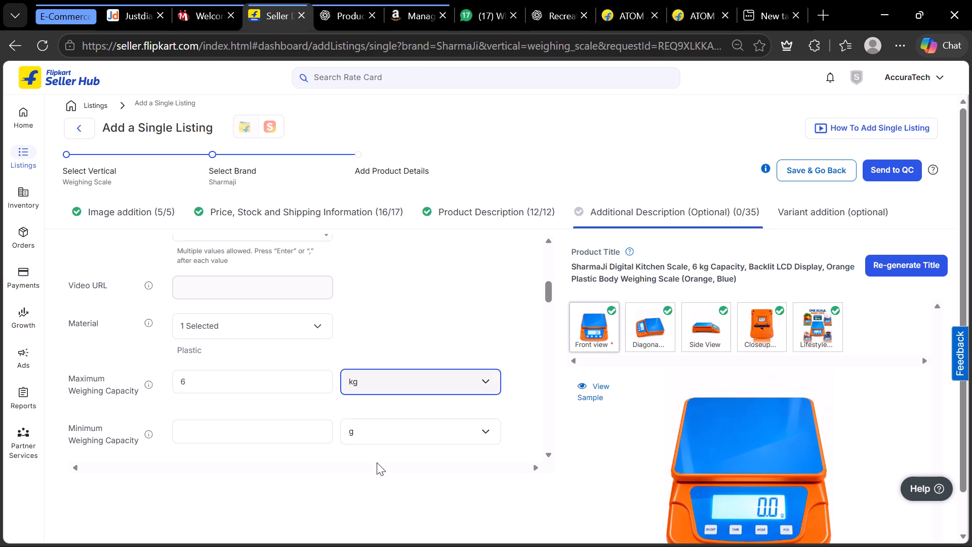
Set the scale's Minimum Weighing Capacity to 0.1 g.
left_click(284, 426)
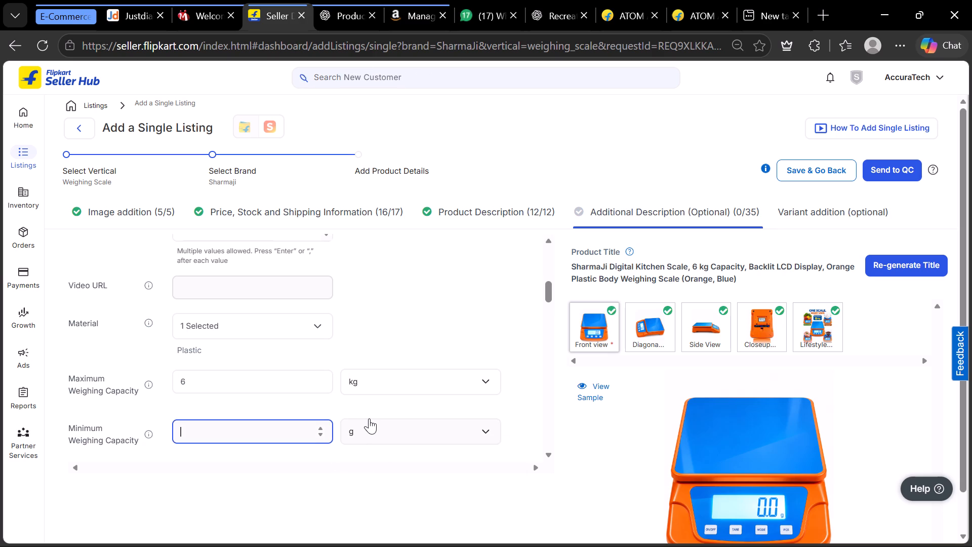
type("0.1")
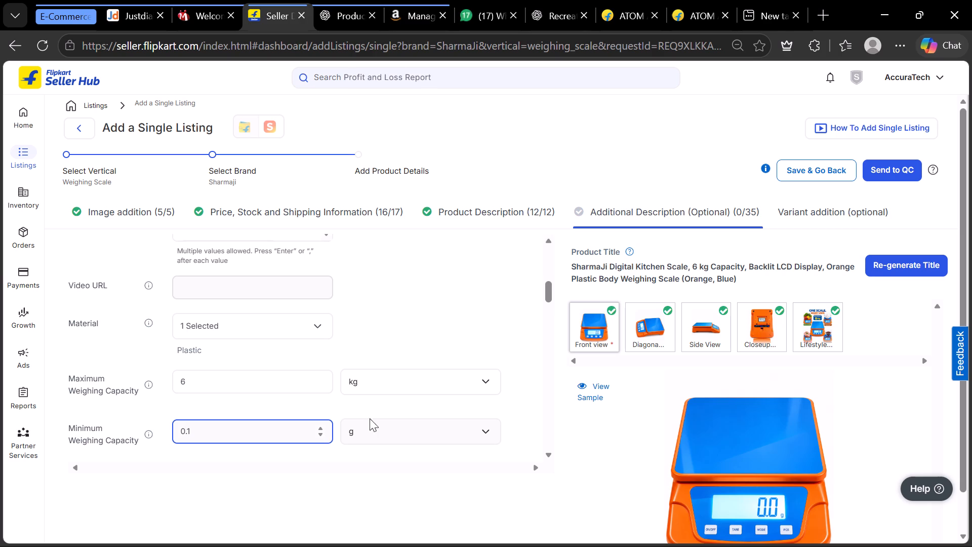
left_click(431, 346)
scroll(431, 346, "down", 3)
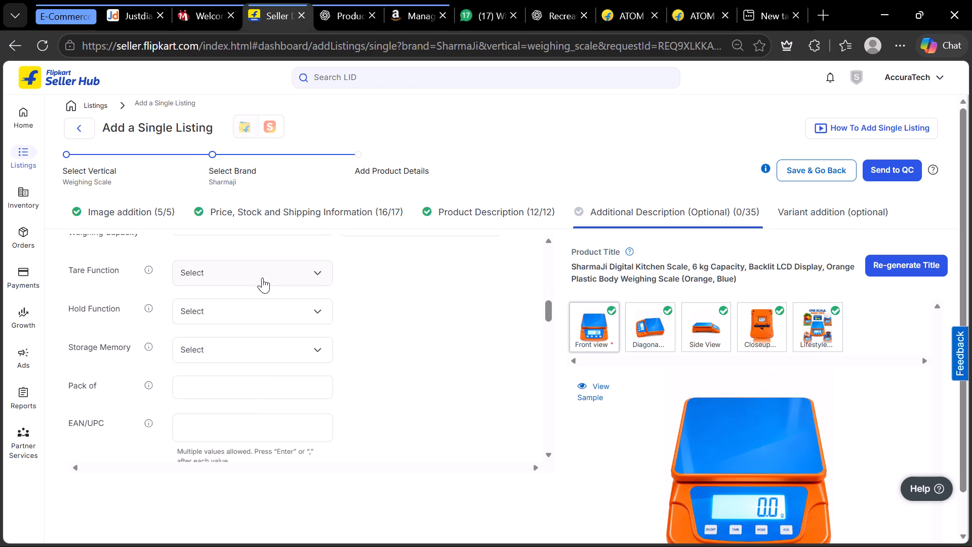
Set the scale's Tare Function to Yes, and both its Hold Function and Storage Memory to No.
left_click(264, 283)
left_click(195, 355)
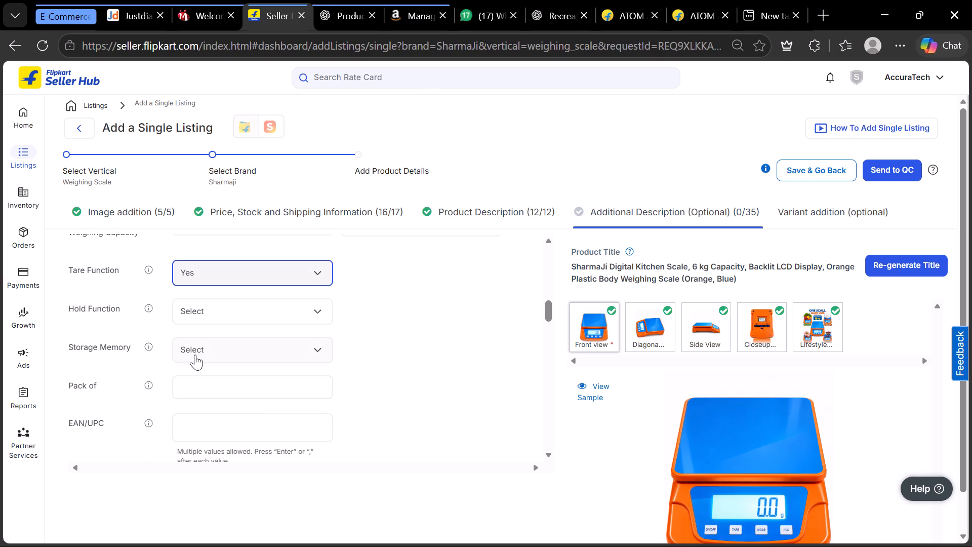
left_click(232, 318)
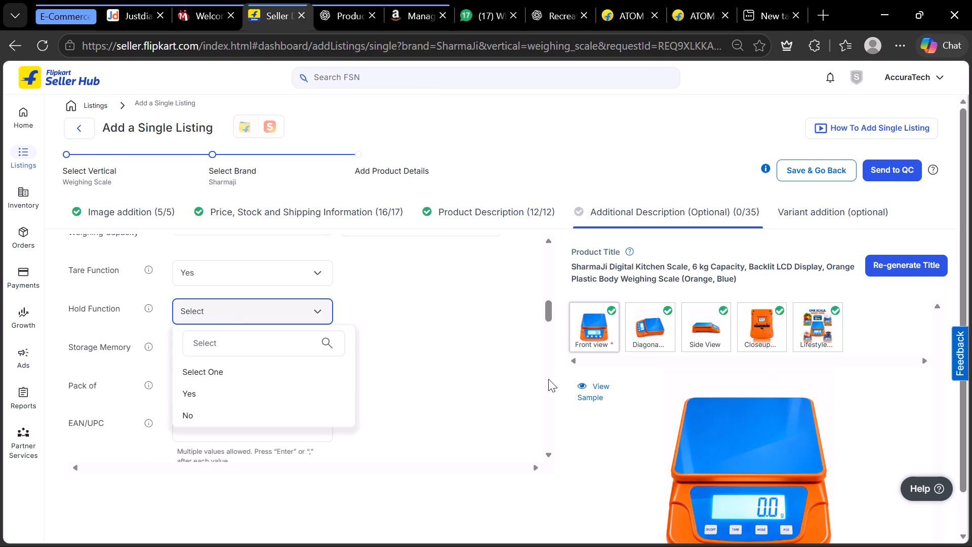
left_click(251, 419)
left_click(230, 346)
left_click(195, 450)
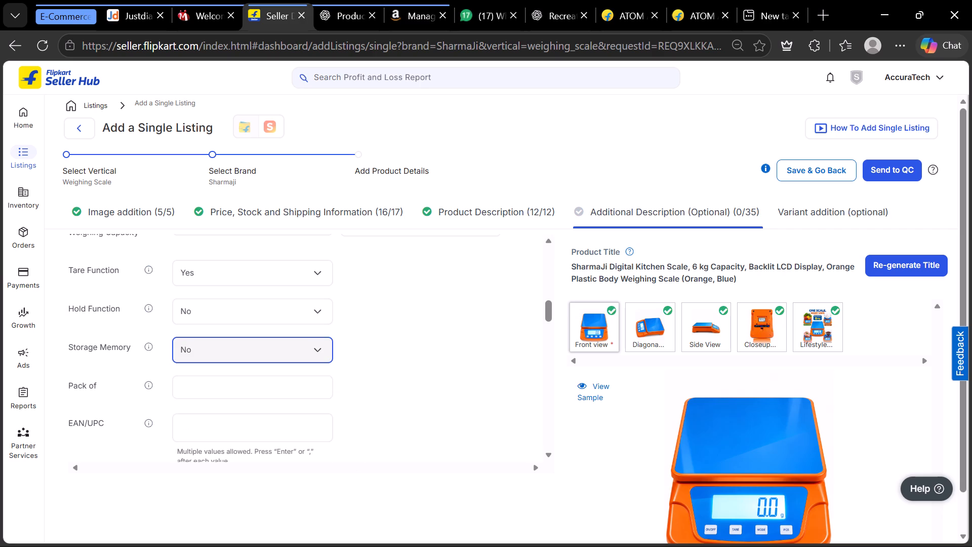
Set the listing's Pack of quantity to 1.
left_click(229, 388)
key("1")
left_click(401, 416)
Enter LCD as the scale's Display under Display Features.
scroll(401, 416, "down", 3)
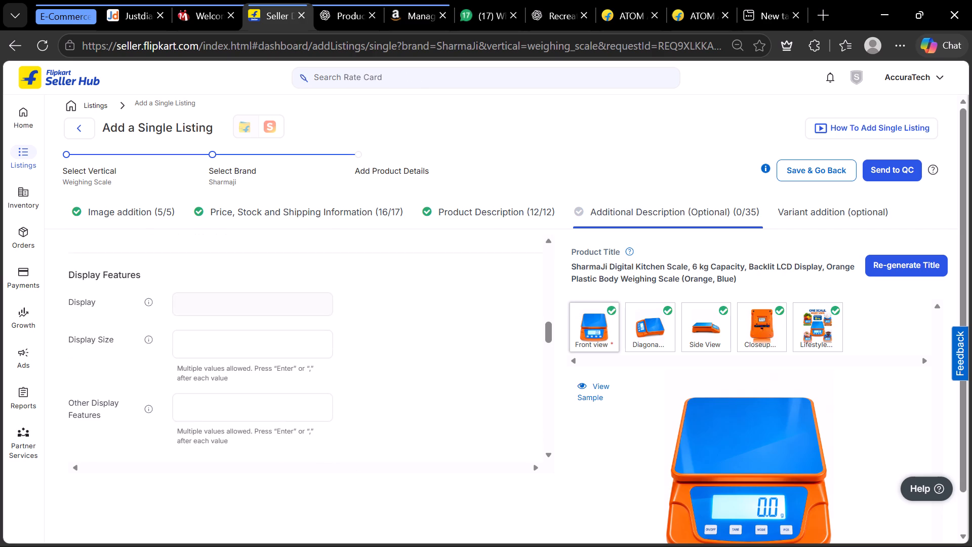
left_click(250, 309)
type("LED")
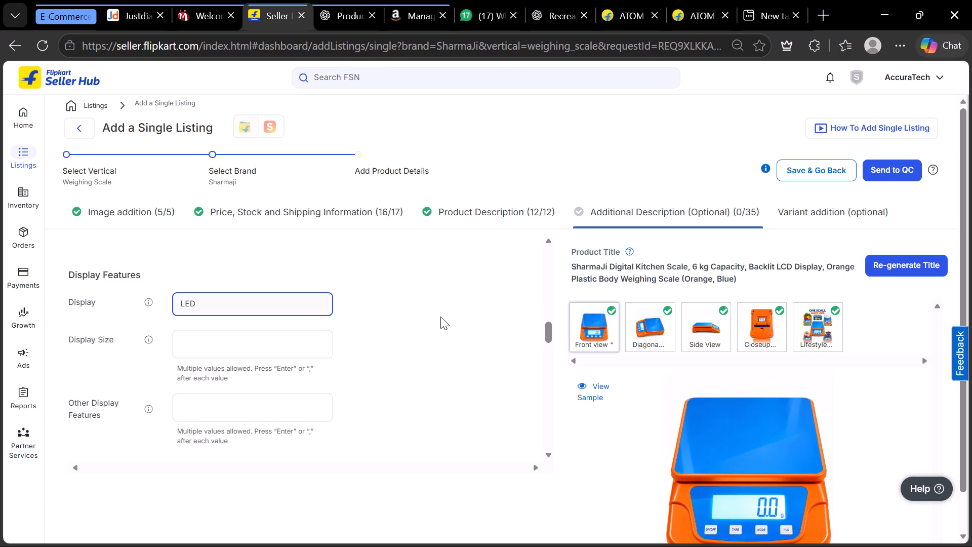
key("BackSpace")
key("BackSpace")
type("CD")
left_click(363, 341)
Add Backlit LCD Display as a value in the scale's Other Display Features.
scroll(363, 341, "down", 2)
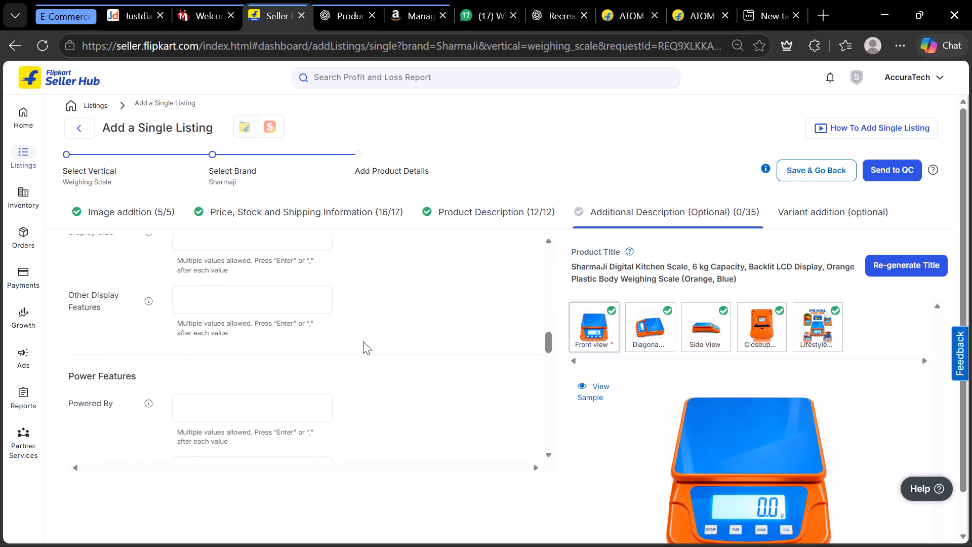
scroll(363, 341, "down", 1)
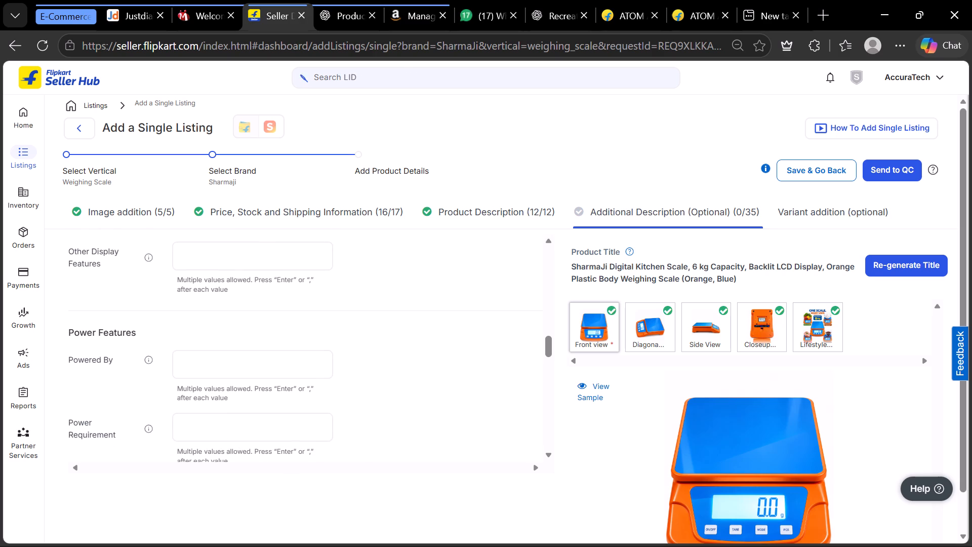
left_click(268, 249)
type("Ba")
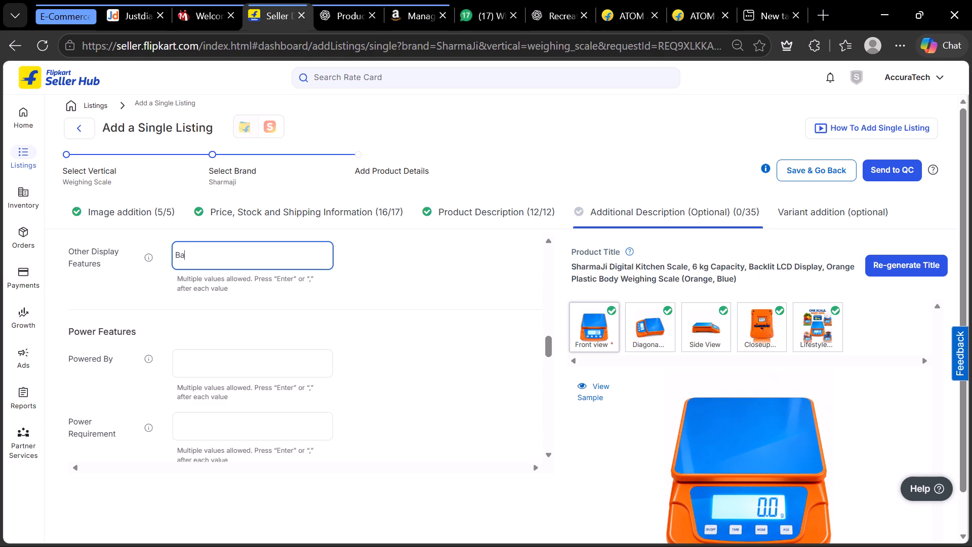
type("cklit Displa")
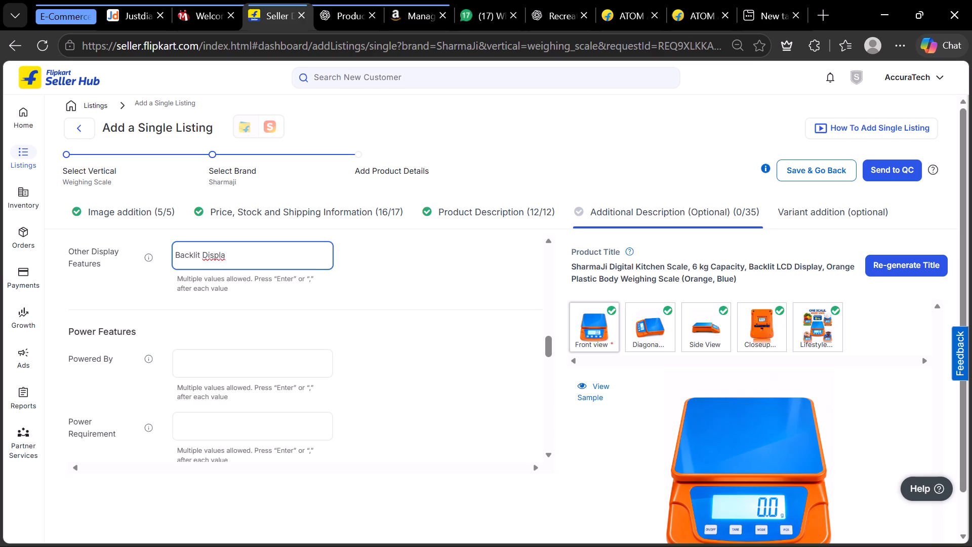
key("BackSpace")
key("BackSpace")
key("BackSpace")
key("BackSpace")
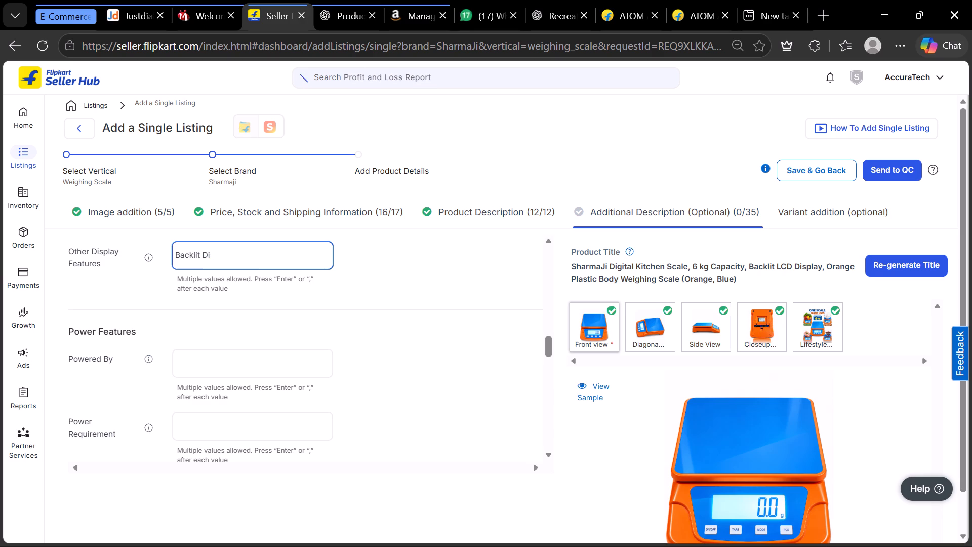
key("BackSpace")
key("BackSpace")
type("LCD Display")
key("Return")
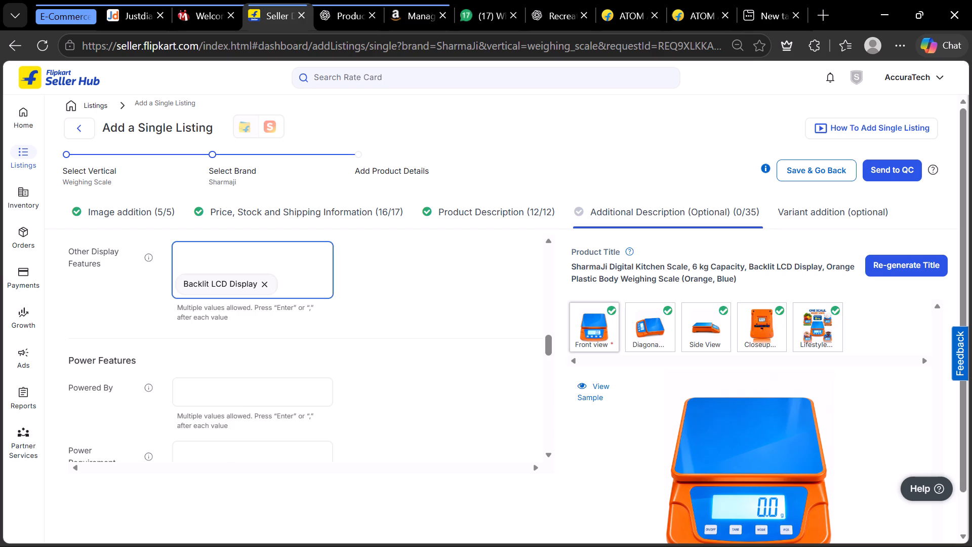
left_click(417, 293)
Enter Battery as the scale's Powered By value under Power Features.
scroll(417, 293, "down", 1)
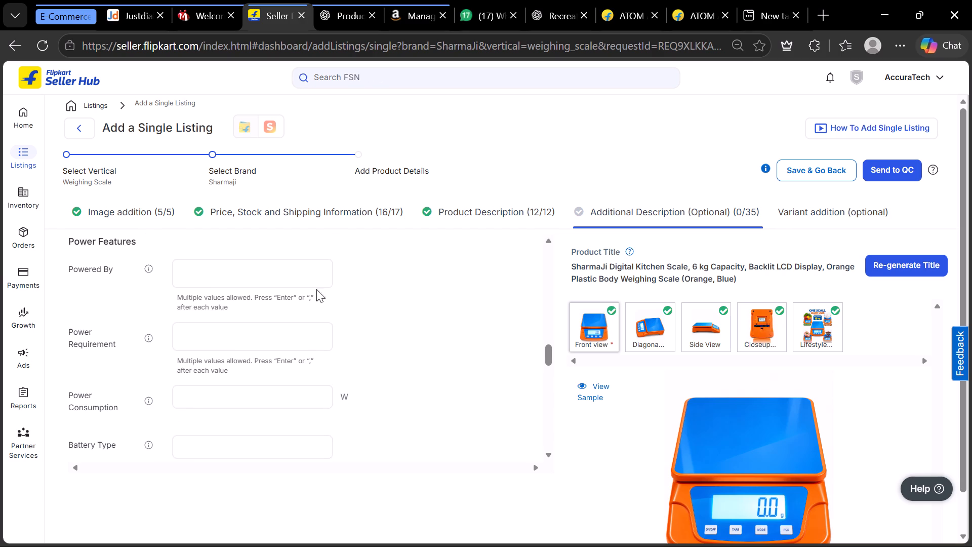
left_click(294, 278)
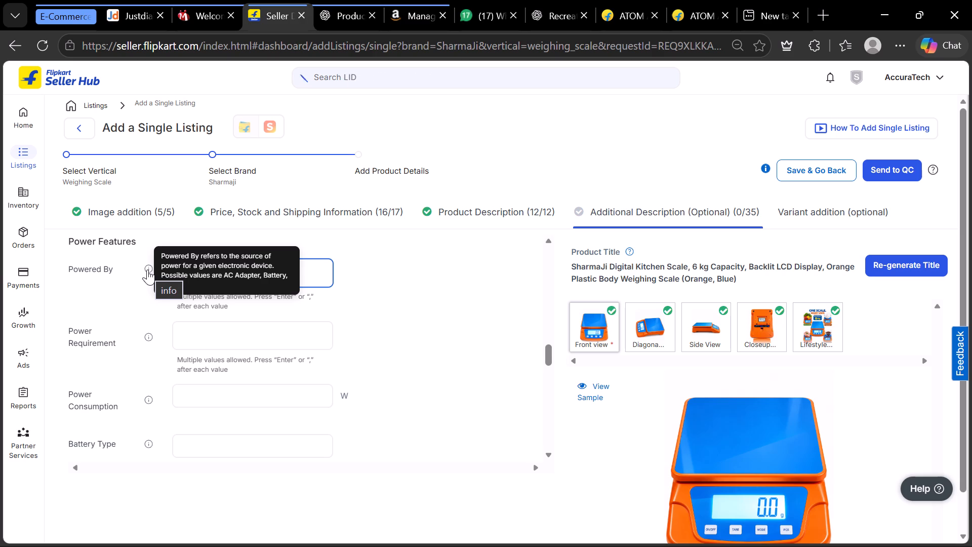
type("Battery Ce")
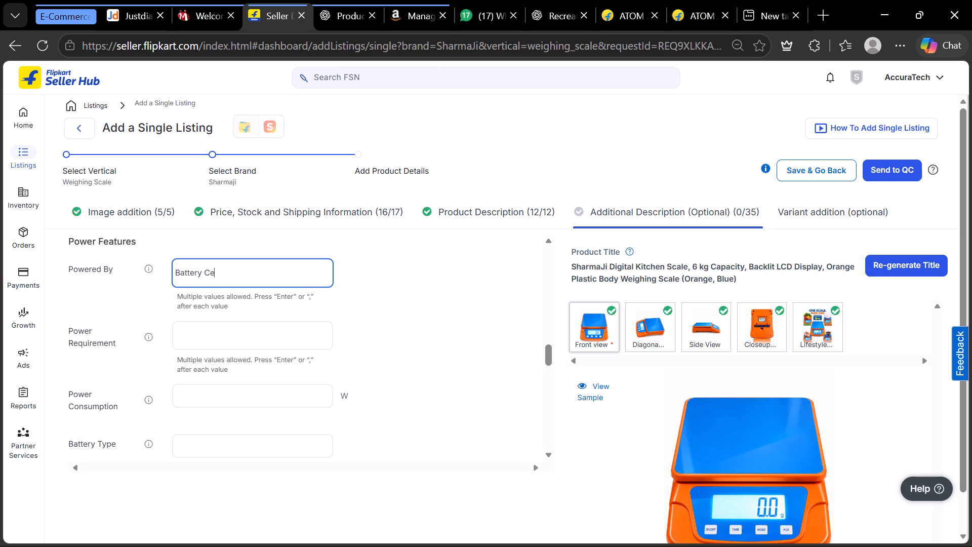
key("BackSpace")
key("BackSpace")
key("BackSpace")
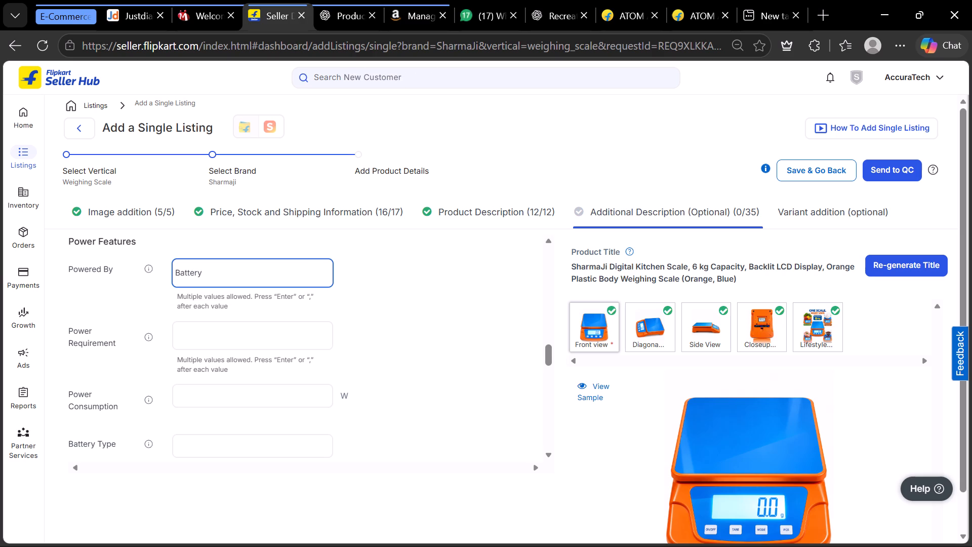
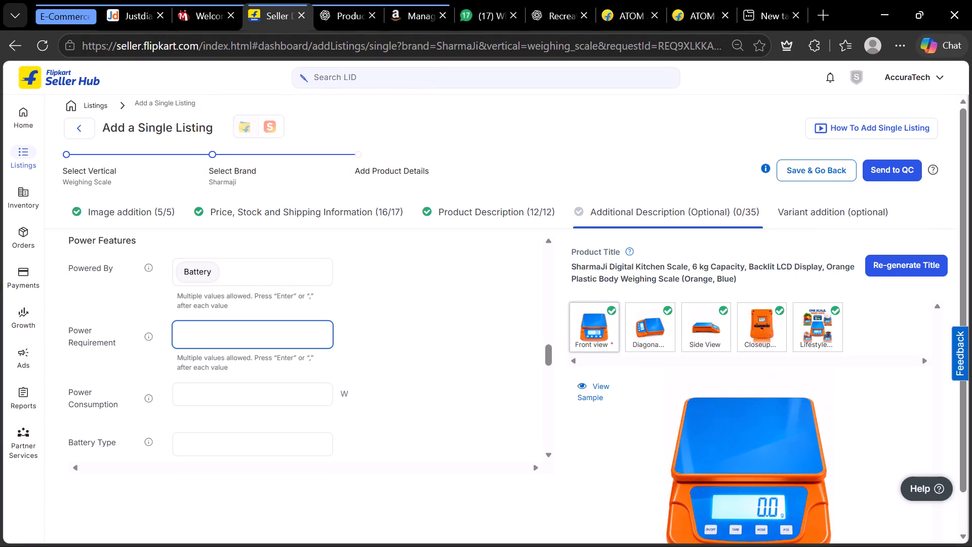
Add 2 x AA Battery as the scale's Power Requirement value under Power Features.
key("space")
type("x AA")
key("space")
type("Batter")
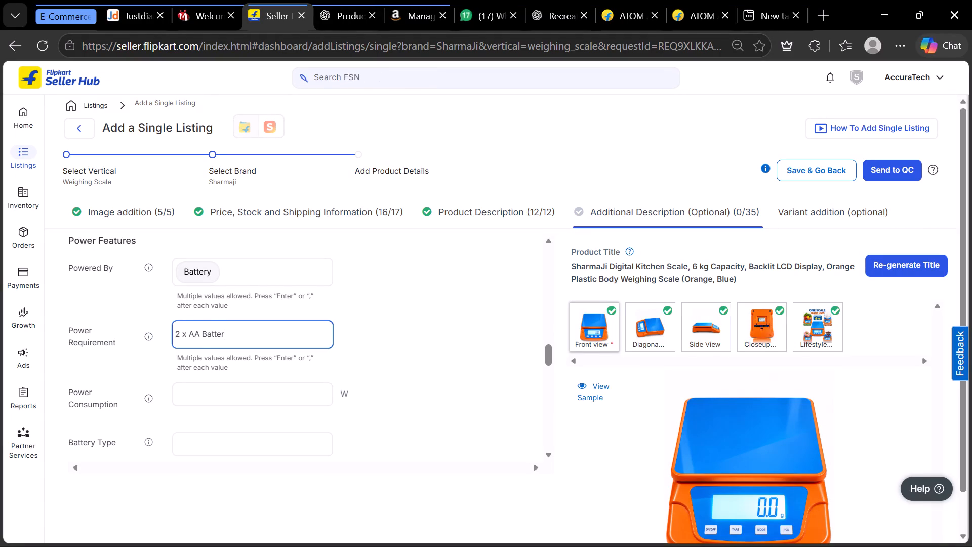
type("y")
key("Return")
left_click(292, 373)
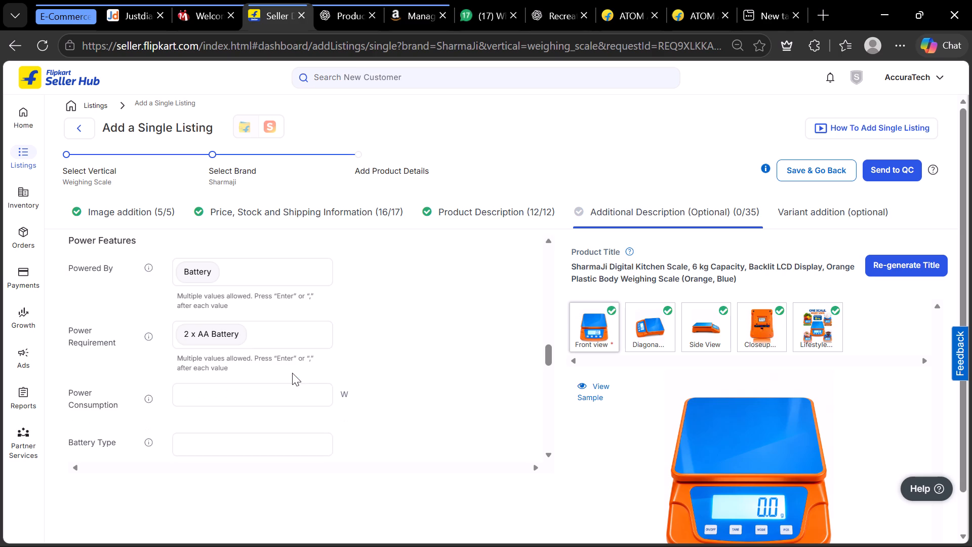
scroll(292, 373, "down", 2)
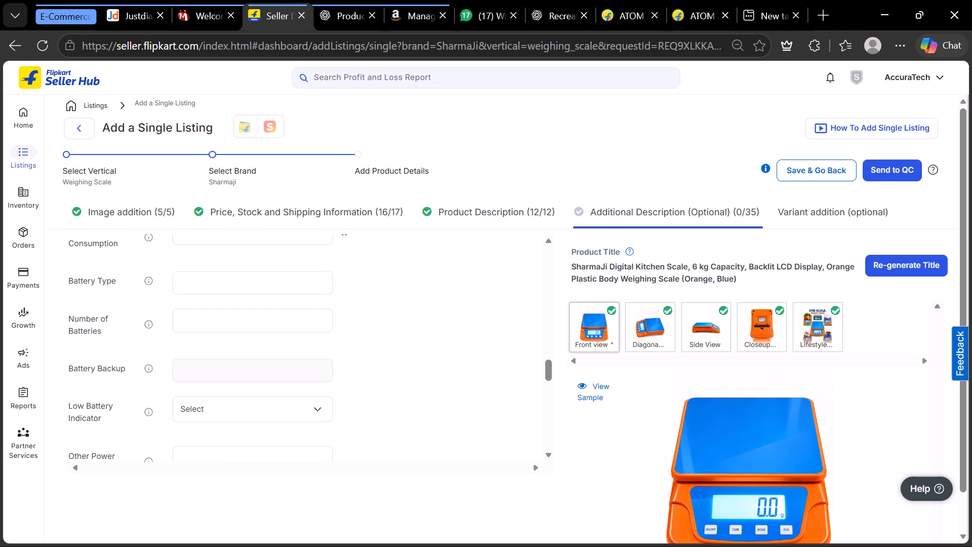
Enter AA as the scale's Battery Type and set its Number of Batteries to 2.
left_click(216, 281)
key("shift+s")
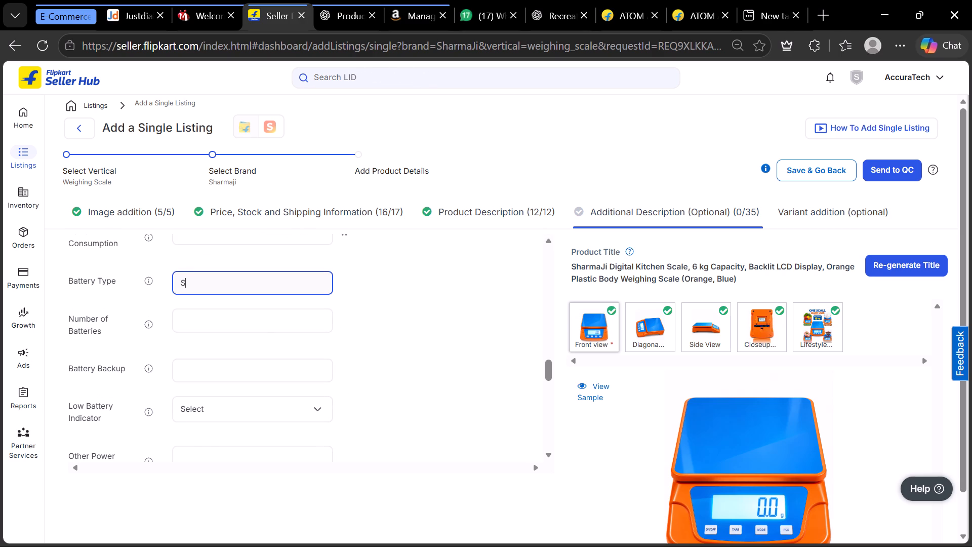
key("BackSpace")
type("AA")
left_click(415, 298)
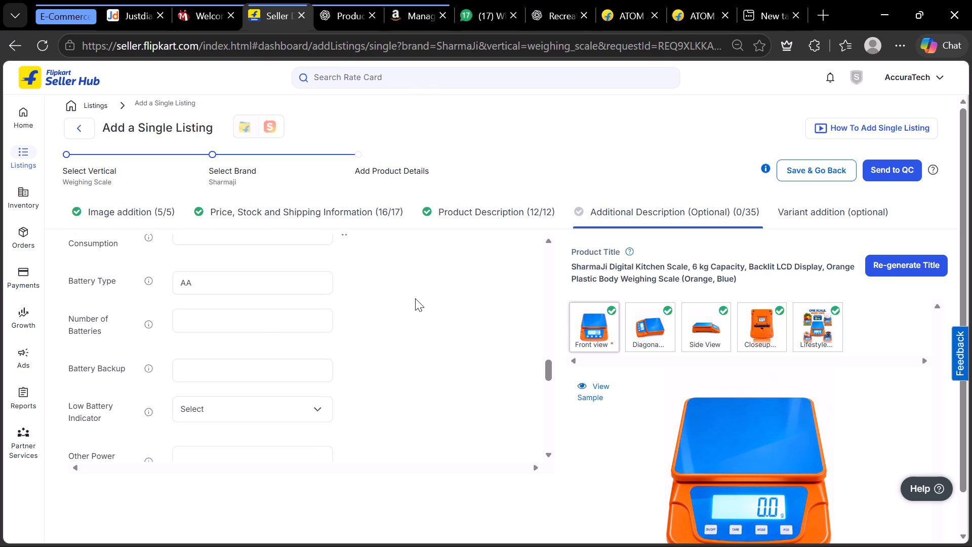
left_click(215, 325)
key("2")
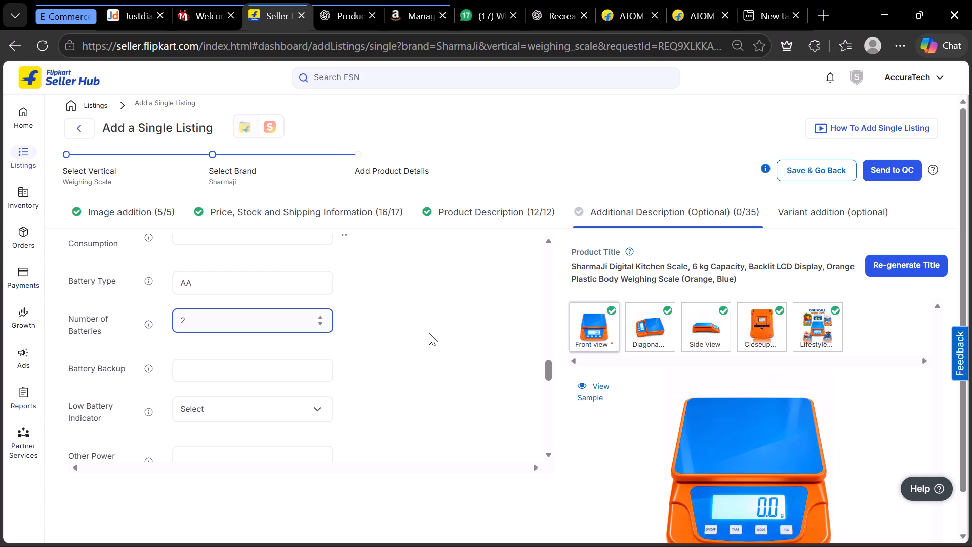
double_click(429, 333)
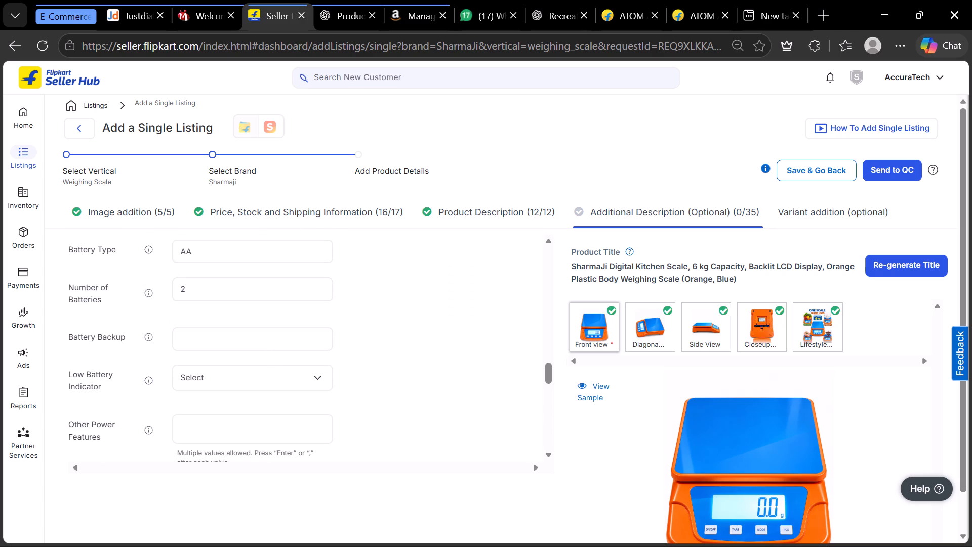
Set both the Domestic Warranty and the International Warranty of the scale to 0 years.
scroll(270, 344, "down", 1)
scroll(270, 344, "up", 2)
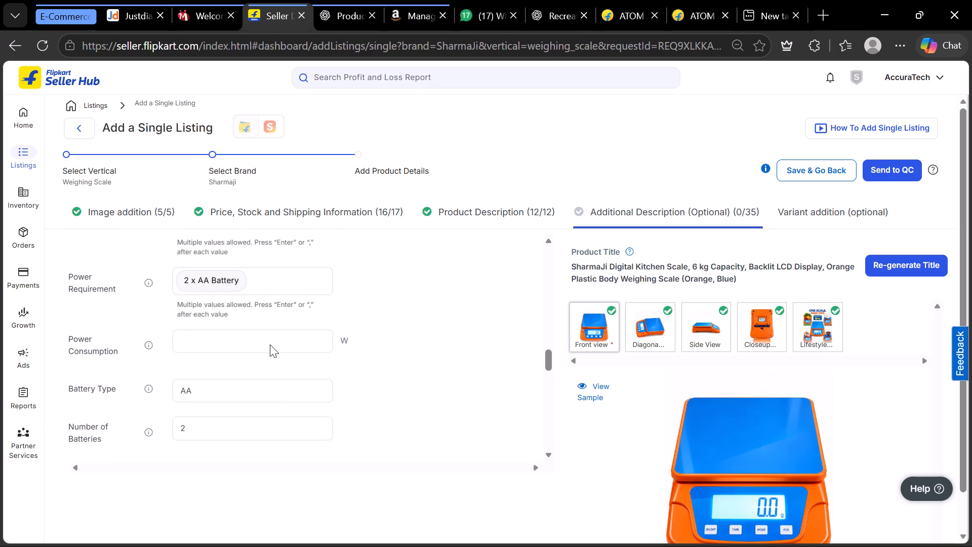
scroll(270, 344, "up", 2)
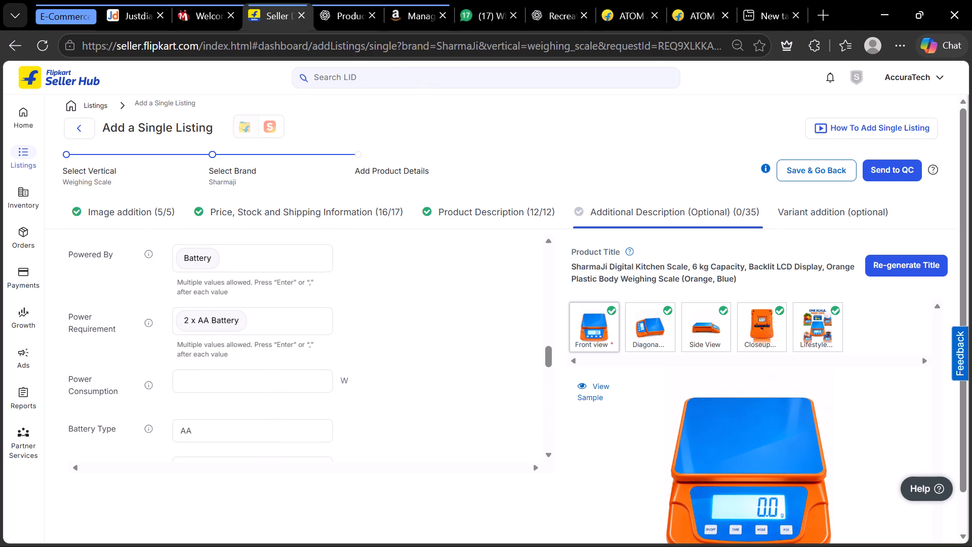
scroll(270, 344, "down", 1)
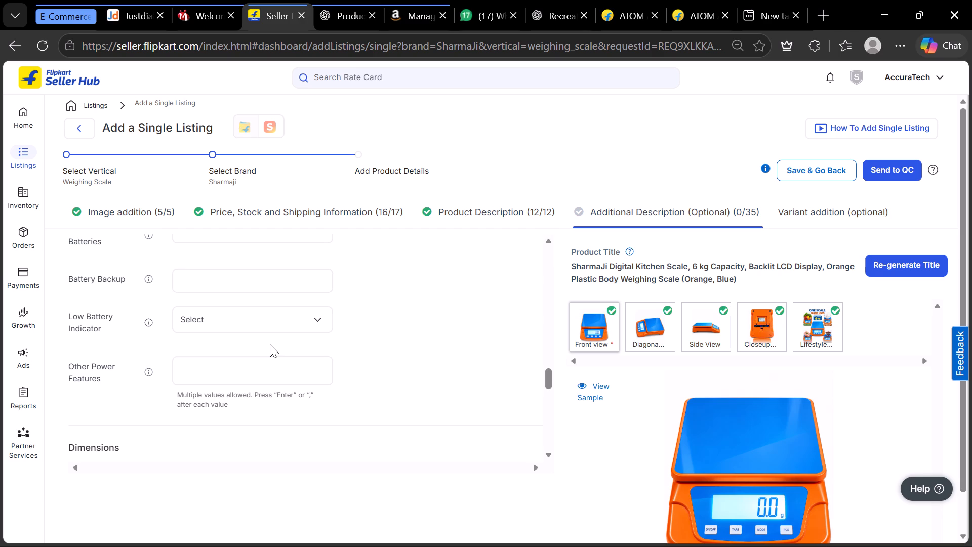
scroll(270, 344, "down", 3)
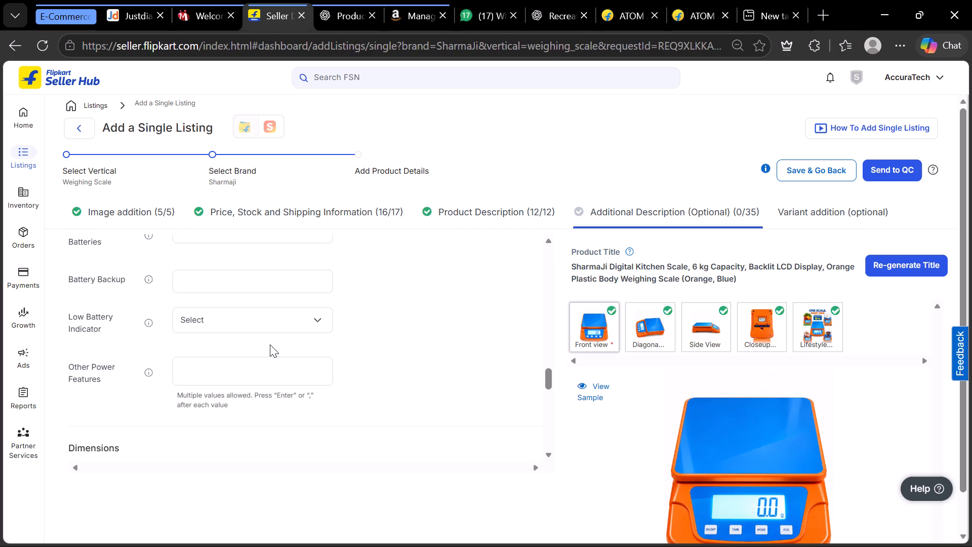
scroll(270, 344, "down", 1)
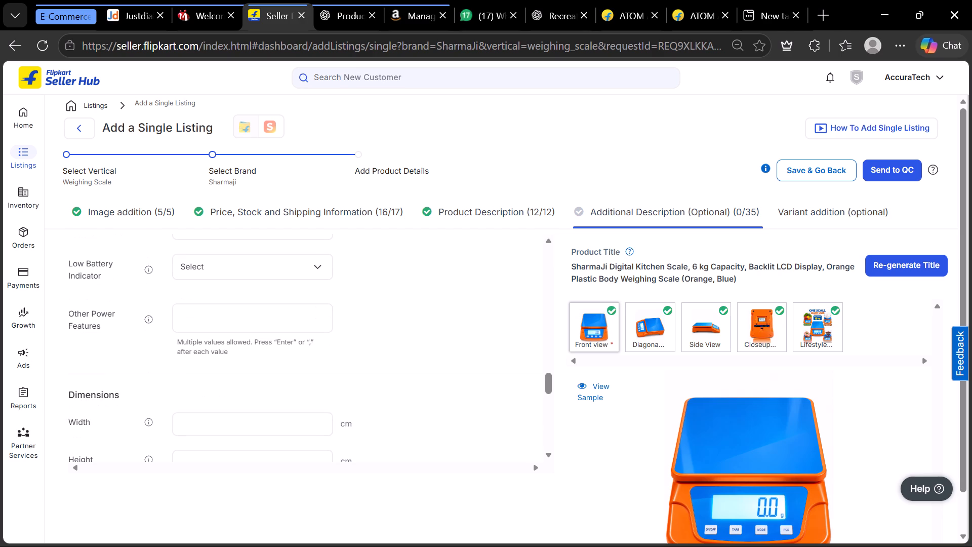
scroll(270, 344, "down", 4)
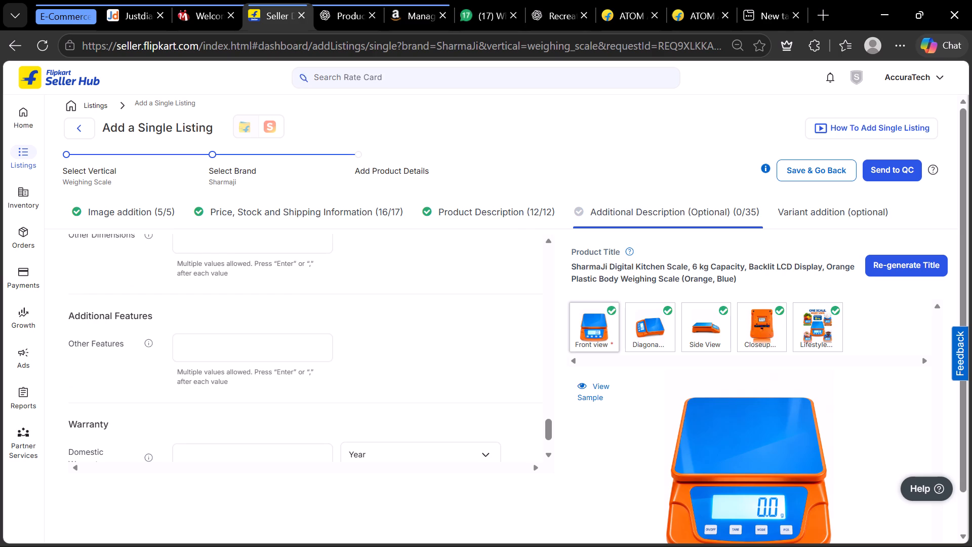
scroll(270, 344, "down", 1)
left_click(268, 366)
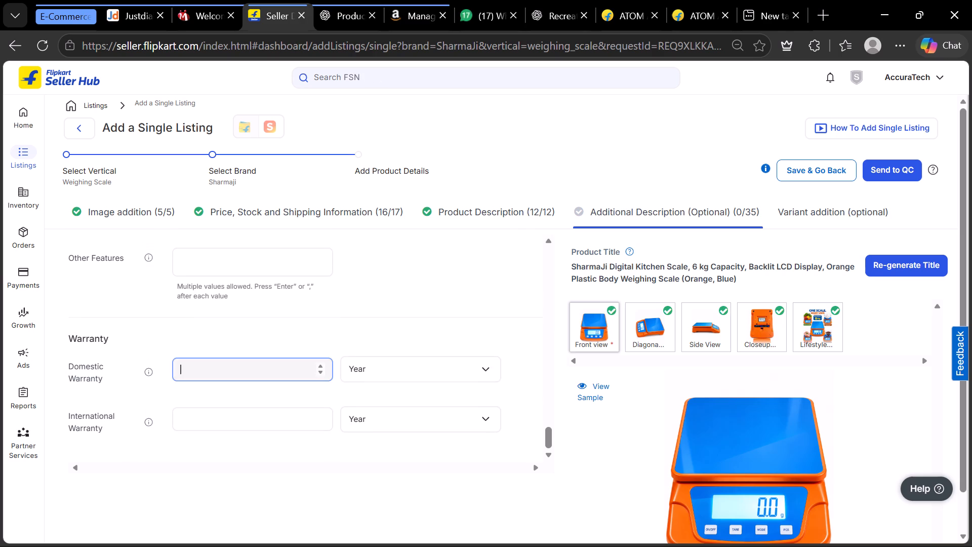
key("0")
left_click(279, 425)
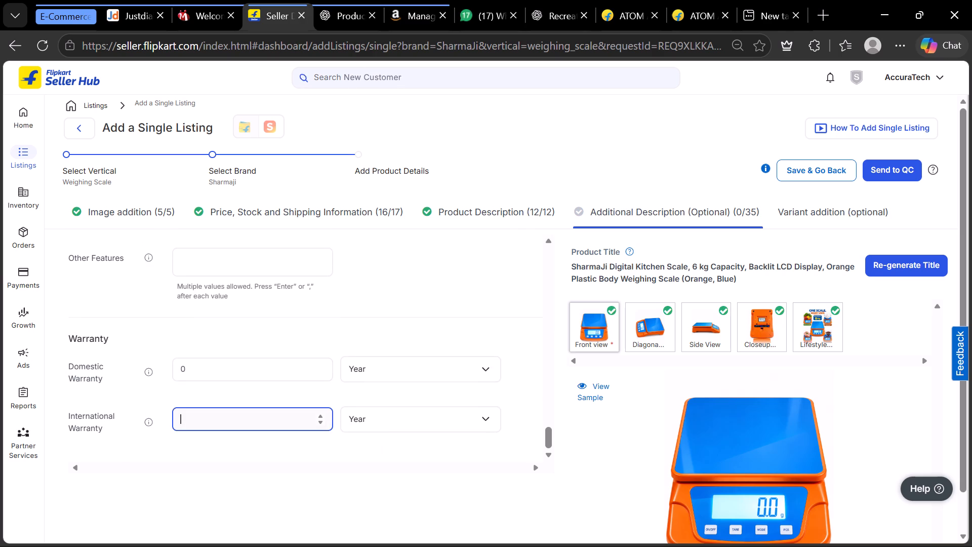
key("0")
left_click(530, 310)
Review the listing's Dimensions fields and its Product Description, Additional Description, and Price, Stock and Shipping Information sections.
scroll(339, 319, "up", 1)
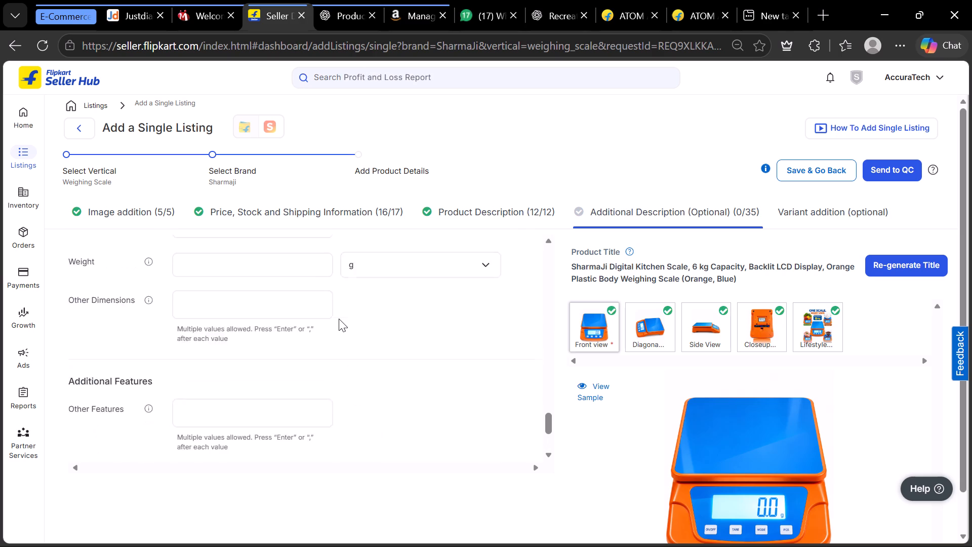
scroll(339, 319, "up", 1)
scroll(441, 302, "up", 2)
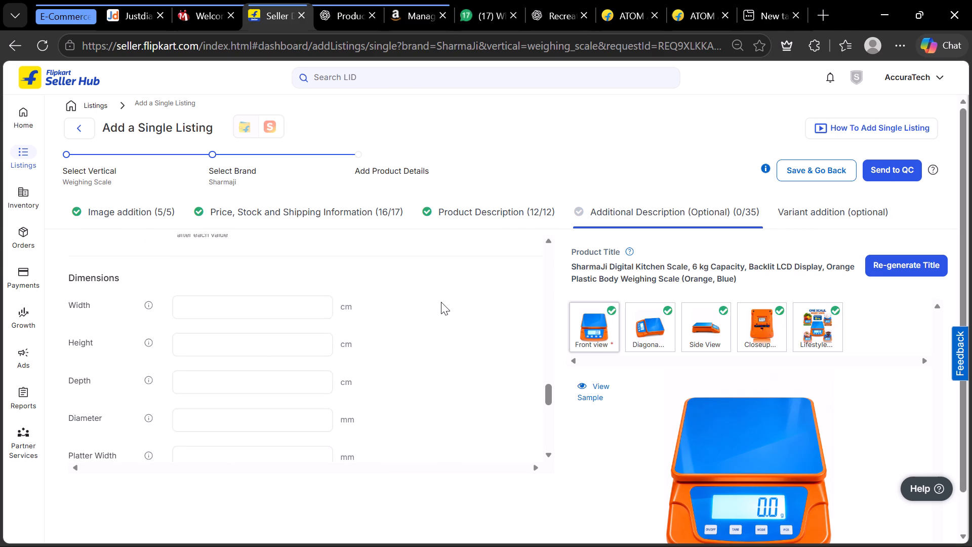
scroll(441, 302, "up", 2)
left_click(516, 216)
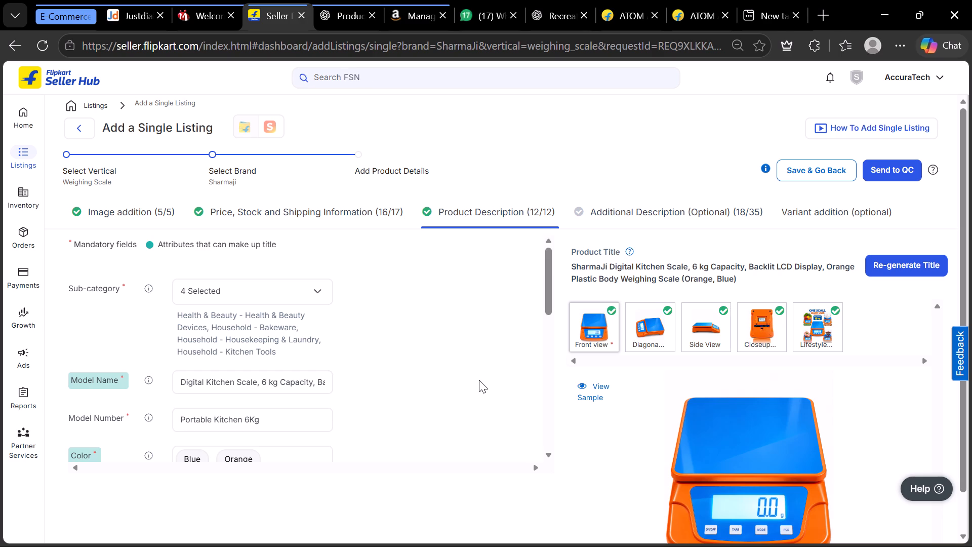
scroll(479, 380, "up", 2)
scroll(413, 375, "up", 2)
scroll(487, 341, "down", 5)
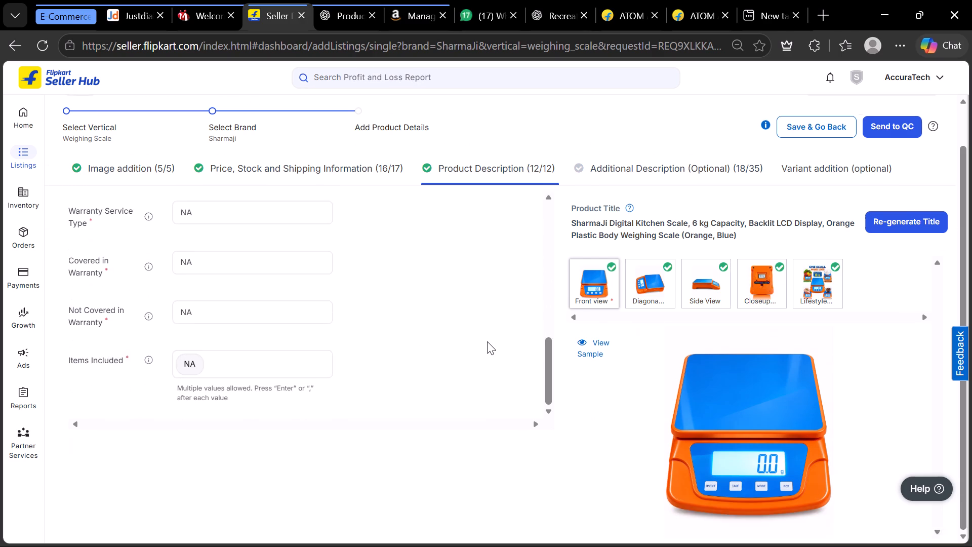
scroll(487, 341, "up", 4)
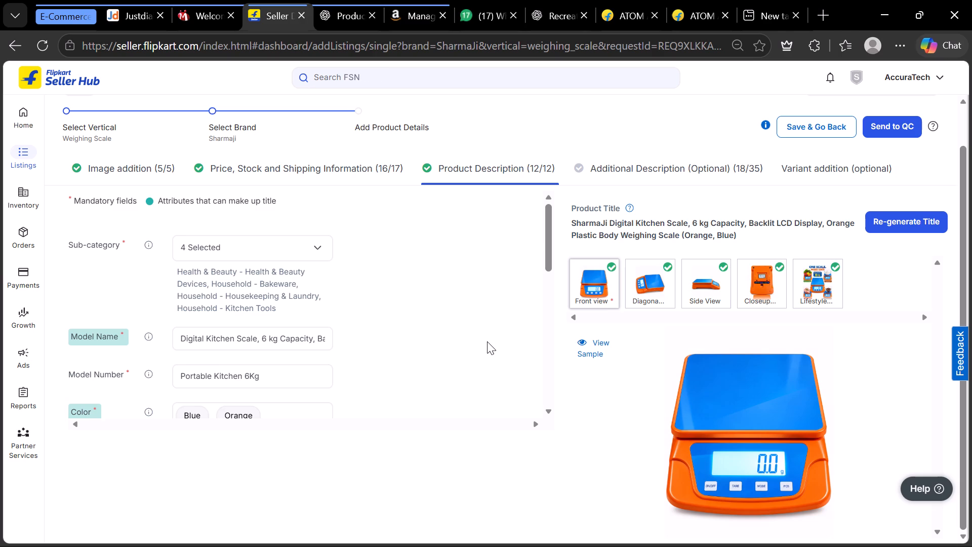
left_click(627, 168)
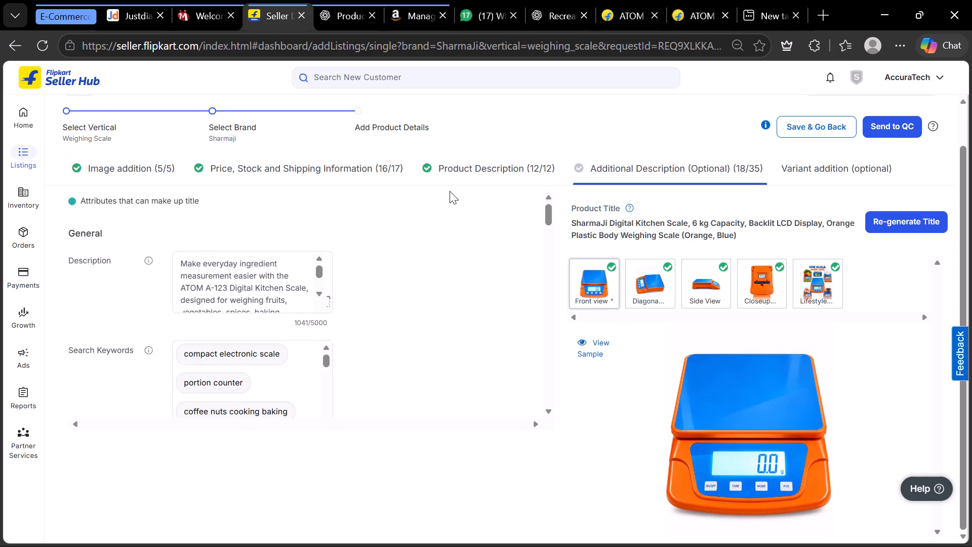
left_click(466, 164)
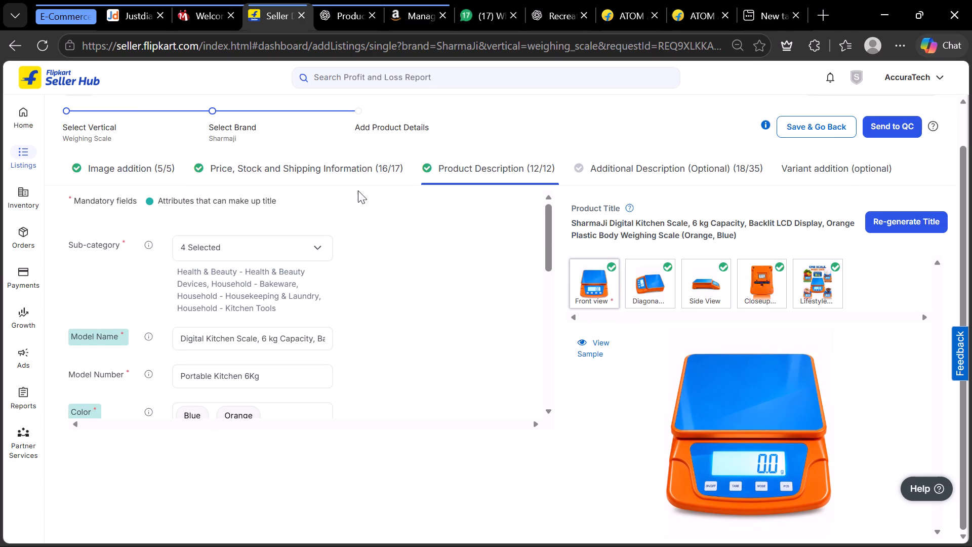
left_click(355, 183)
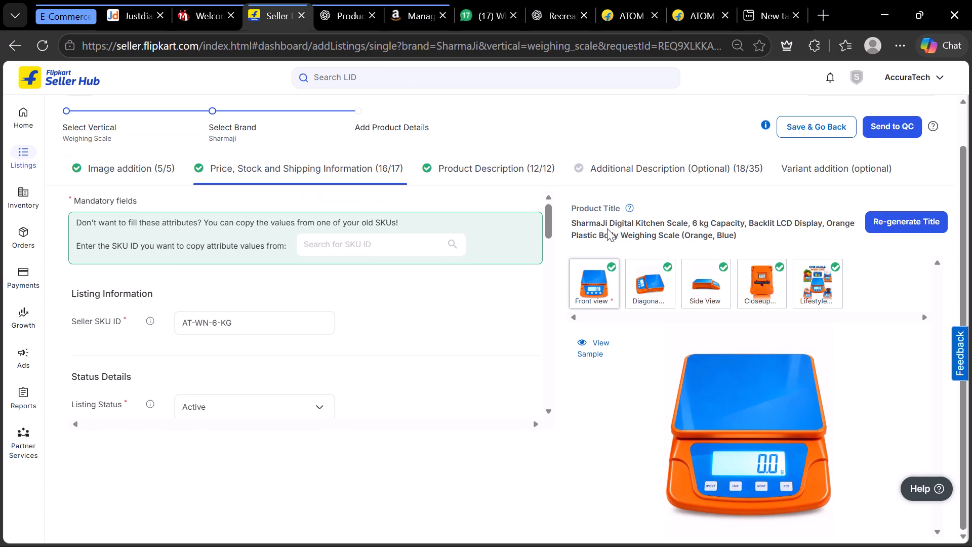
left_click(498, 179)
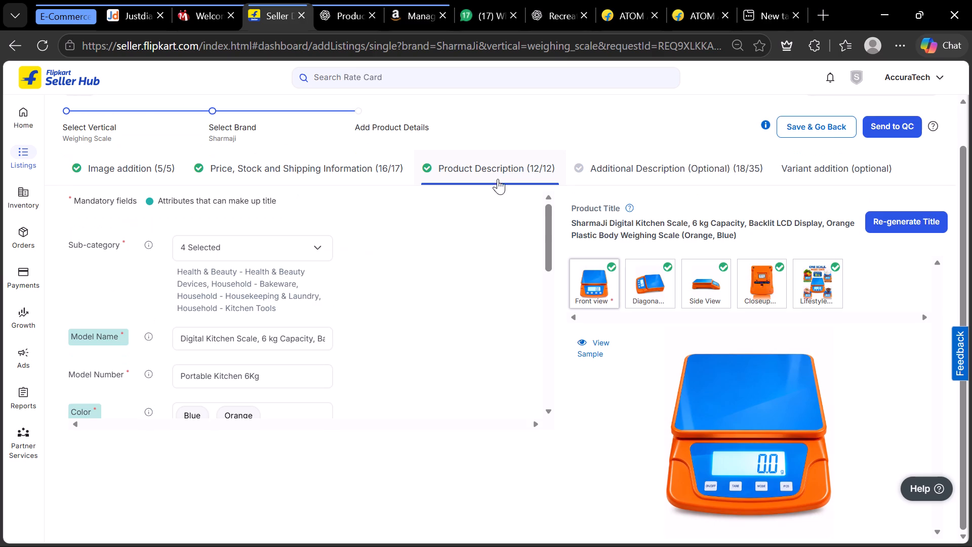
left_click(358, 175)
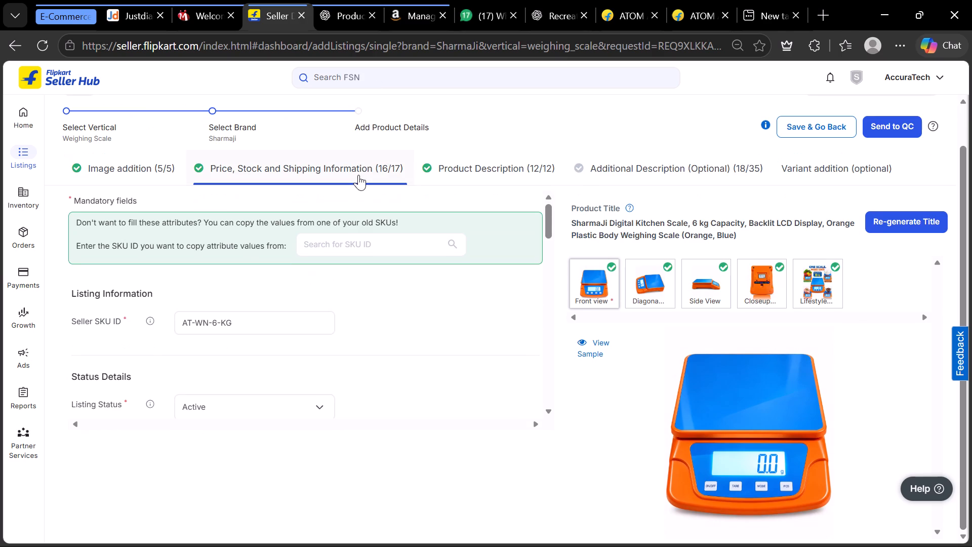
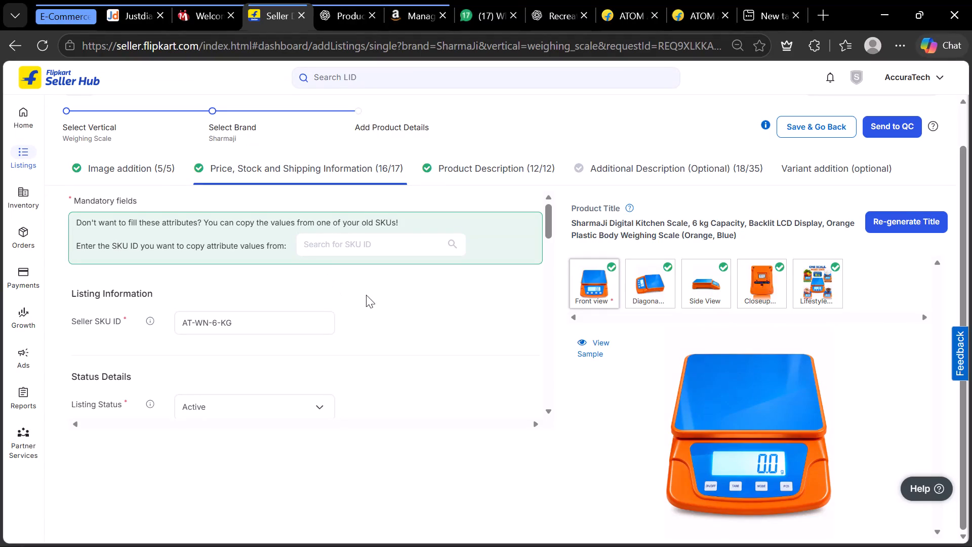
Review the listing's Additional Description fields and its product images before submission.
left_click(731, 166)
scroll(660, 298, "down", 1)
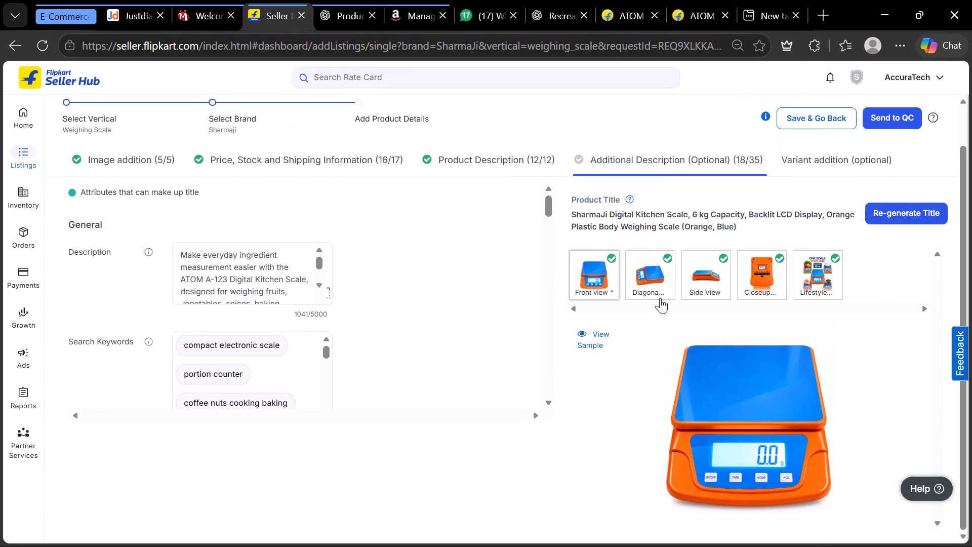
scroll(447, 339, "down", 7)
scroll(447, 339, "up", 4)
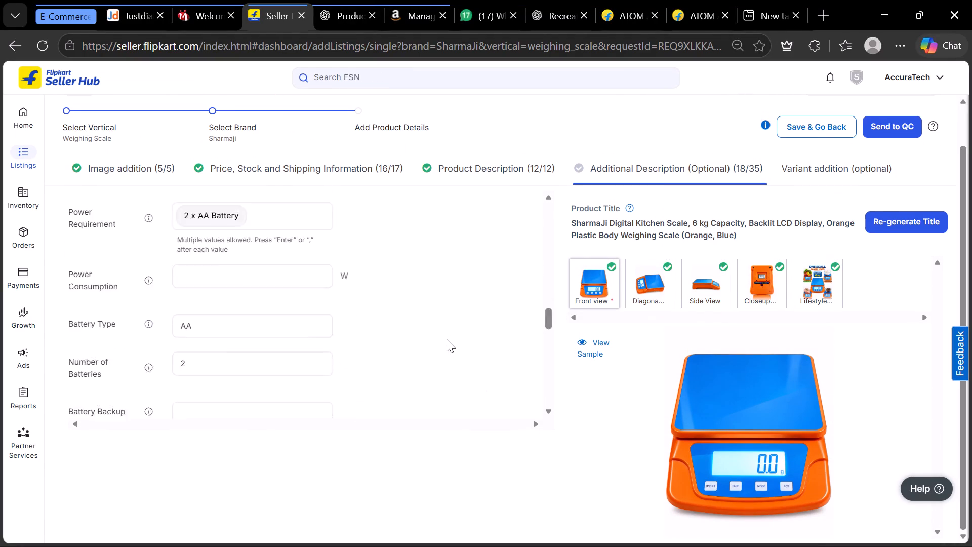
scroll(447, 339, "up", 5)
left_click(164, 181)
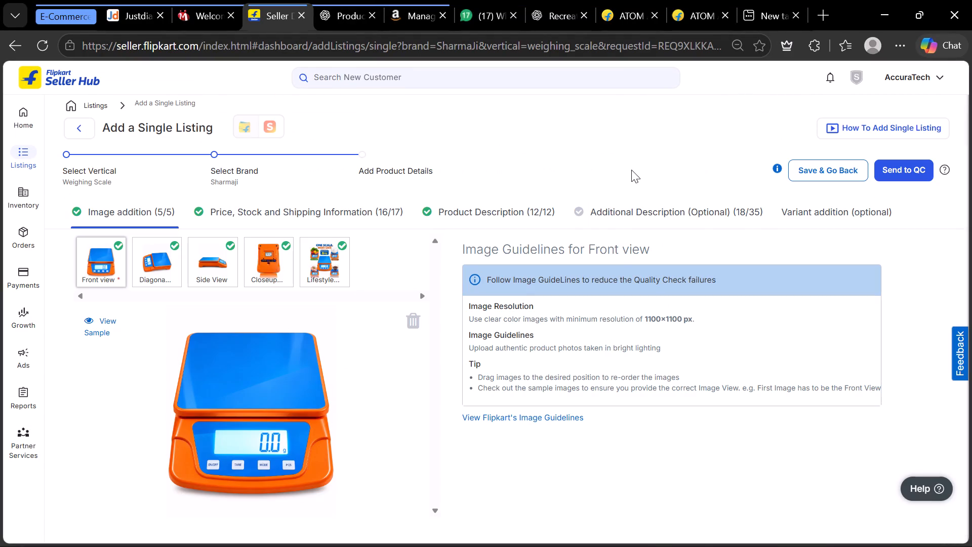
left_click(602, 207)
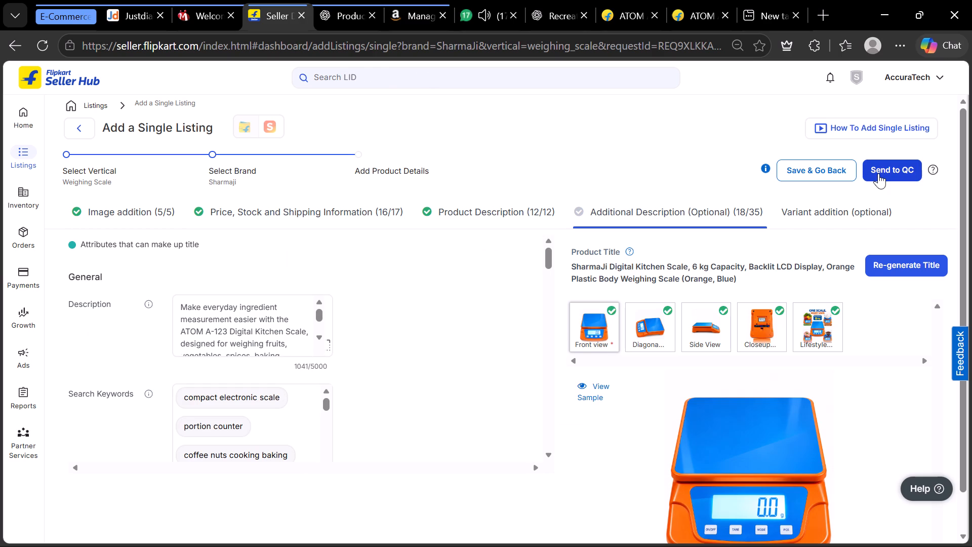
Send the completed SharmaJi digital kitchen scale listing to QC.
left_click(878, 173)
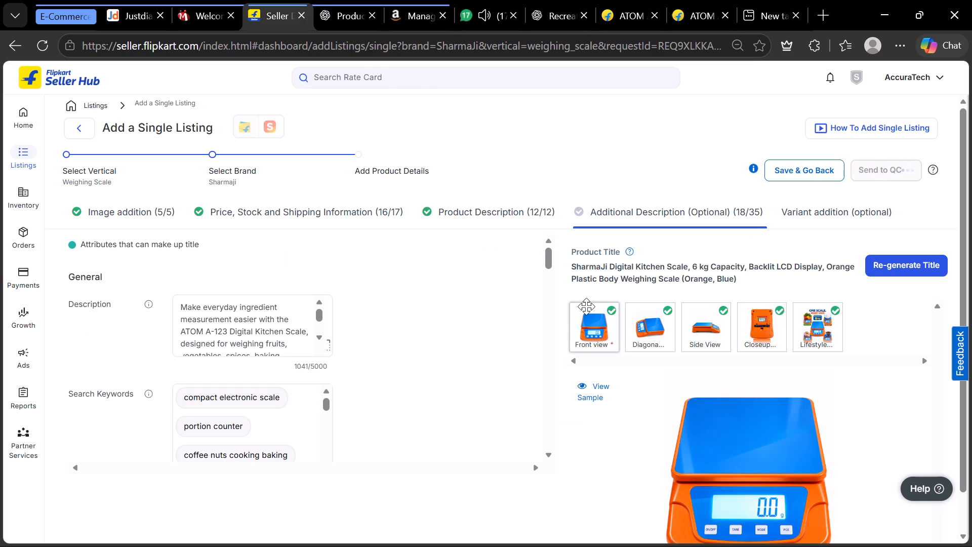
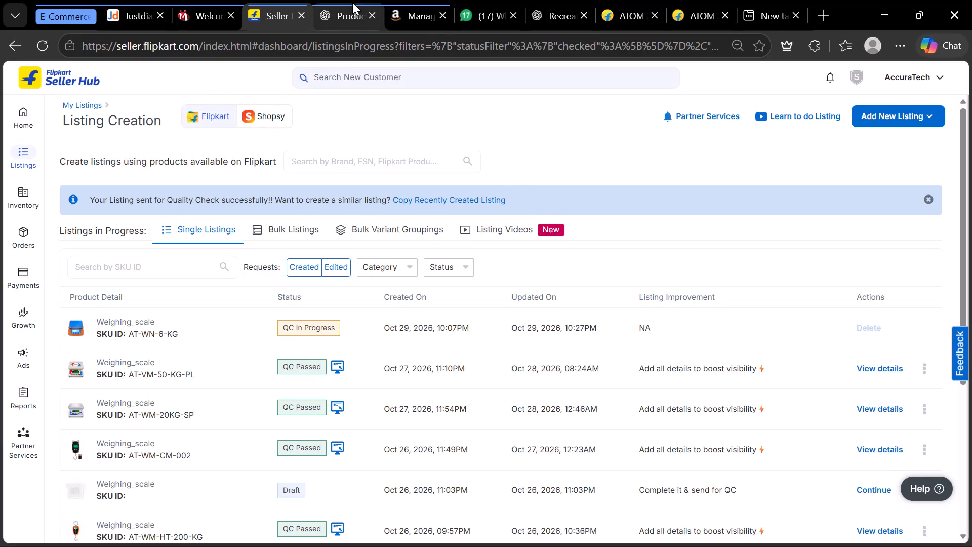
Switch to Amazon Seller Central's Manage products page and refresh the product list.
left_click(422, 13)
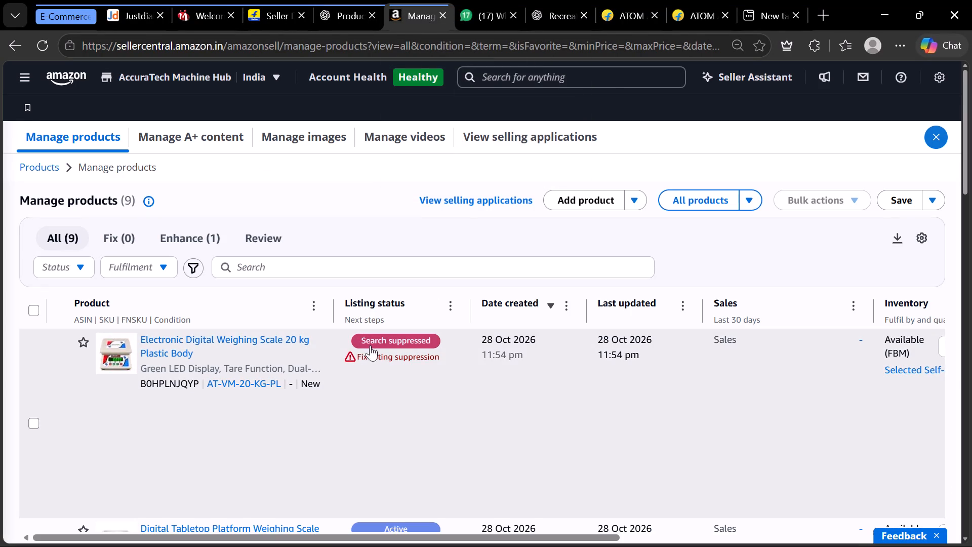
left_click(44, 47)
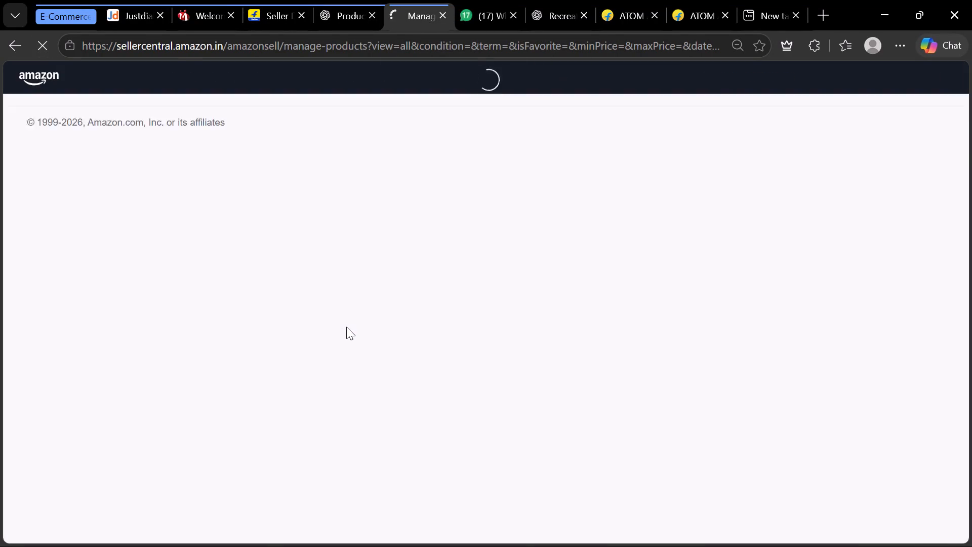